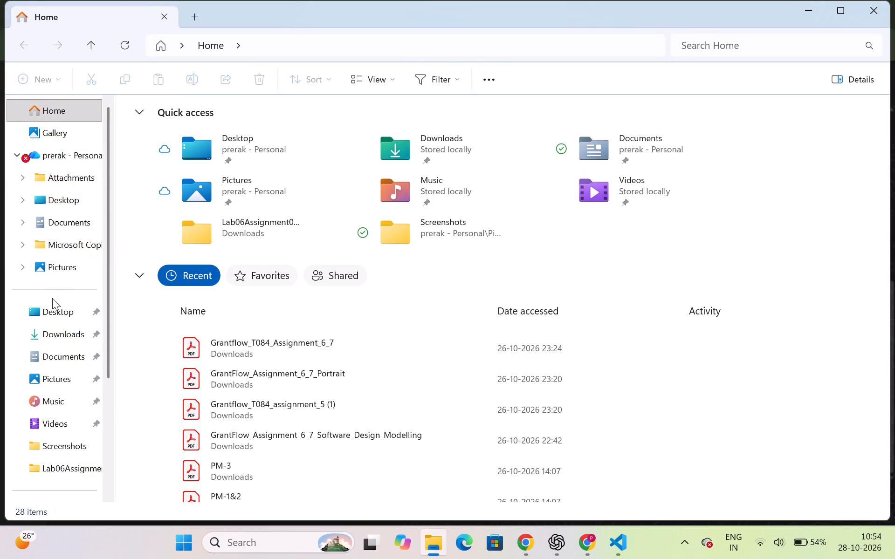
# Open the Big0Rush_v2 PDF from the Downloads folder in Word, just this once, and accept its conversion to an editable document.
pyautogui.click(55, 340)
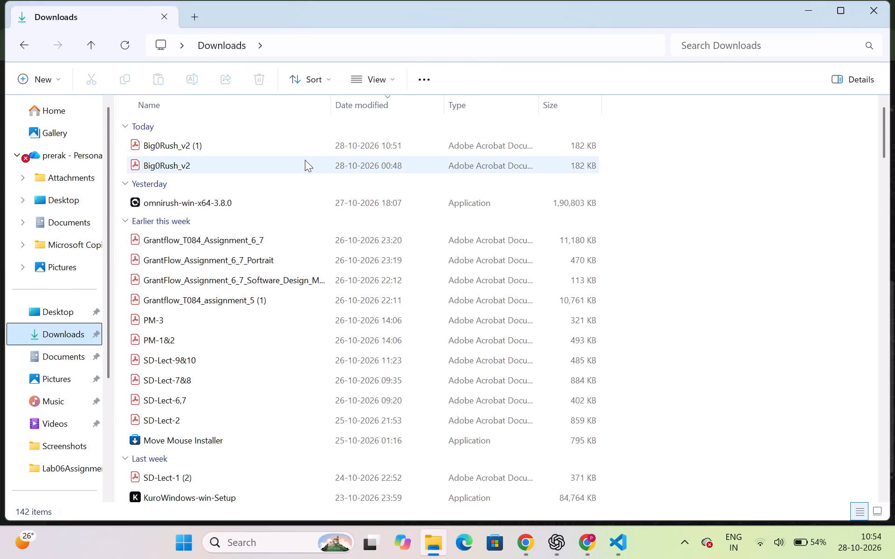
pyautogui.click(315, 163)
pyautogui.rightClick(315, 163)
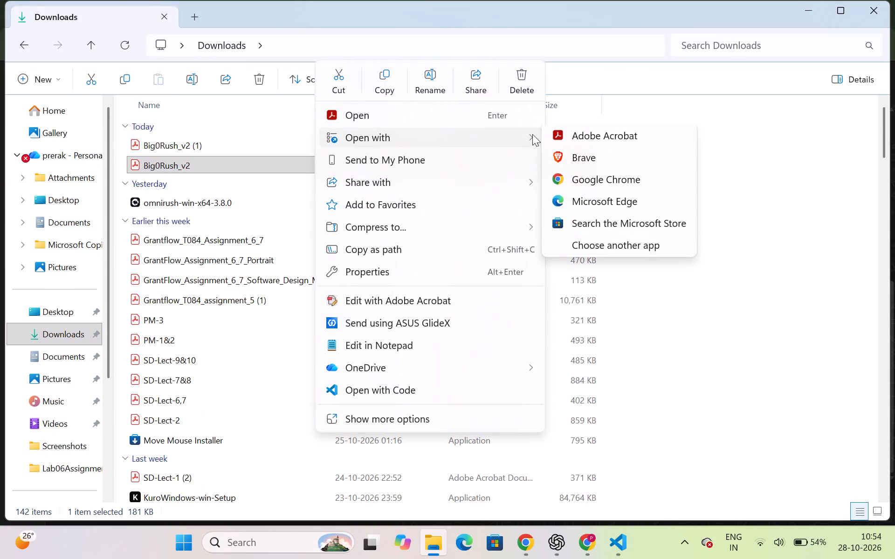
pyautogui.click(591, 245)
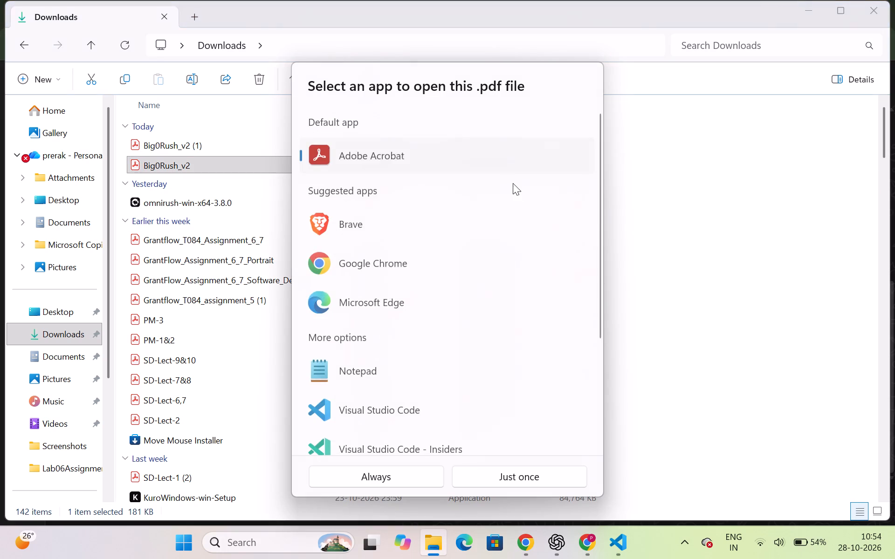
pyautogui.scroll(-3, 361, 403)
pyautogui.click(379, 358)
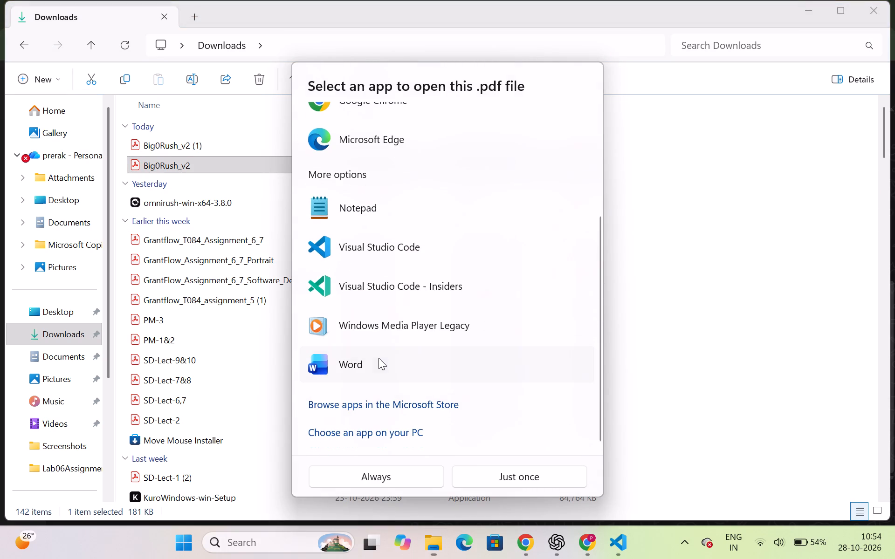
pyautogui.click(400, 370)
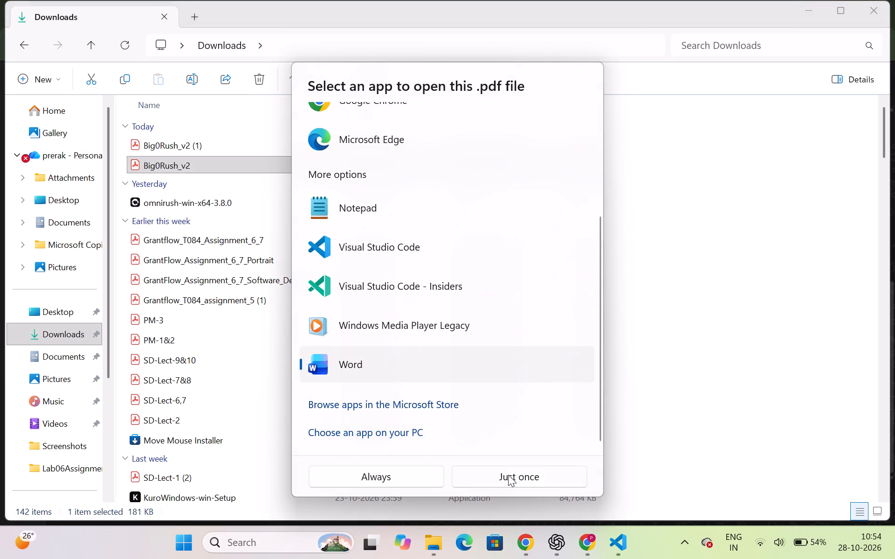
pyautogui.click(508, 475)
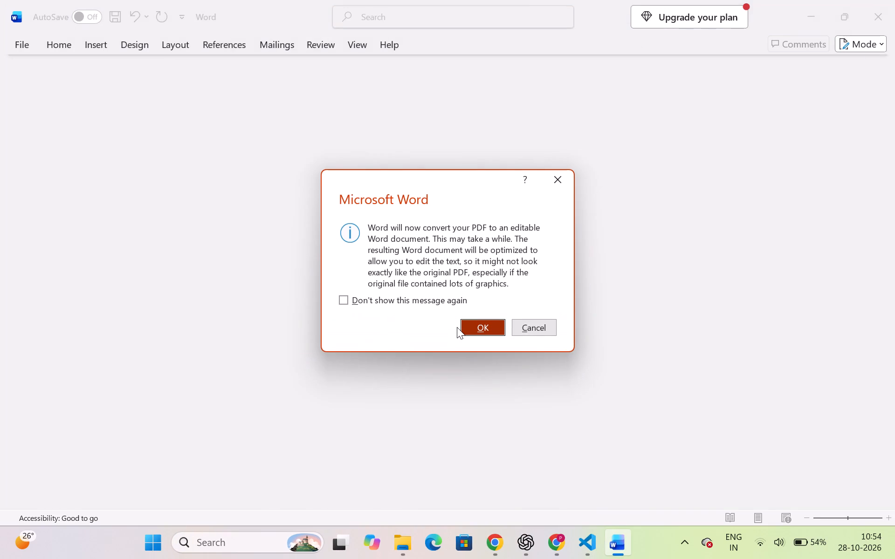
pyautogui.click(484, 330)
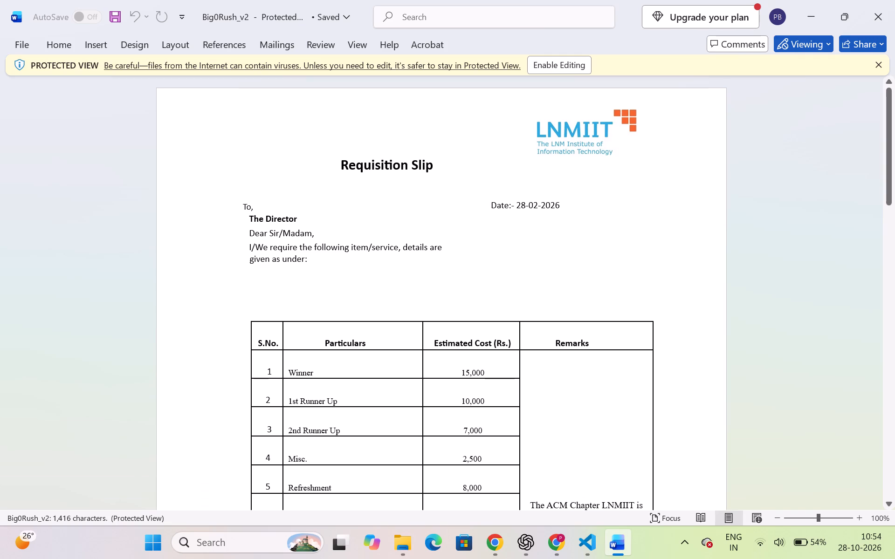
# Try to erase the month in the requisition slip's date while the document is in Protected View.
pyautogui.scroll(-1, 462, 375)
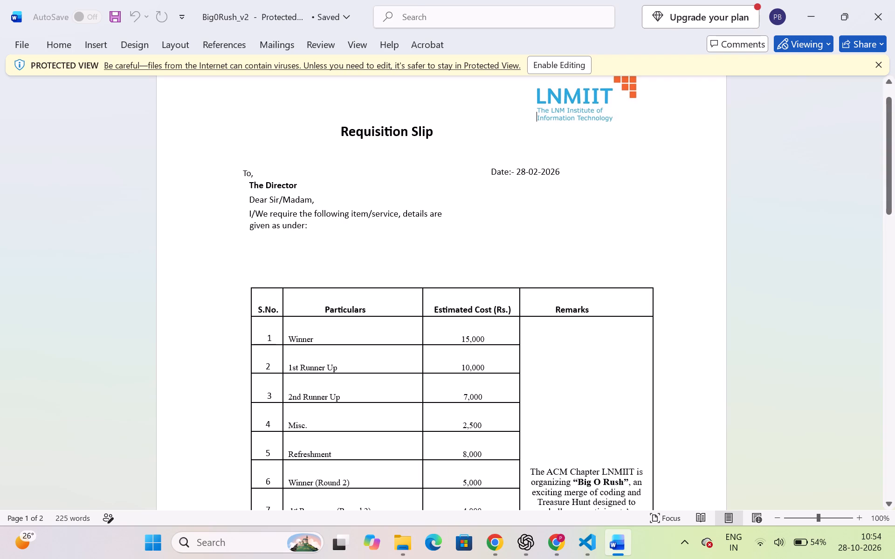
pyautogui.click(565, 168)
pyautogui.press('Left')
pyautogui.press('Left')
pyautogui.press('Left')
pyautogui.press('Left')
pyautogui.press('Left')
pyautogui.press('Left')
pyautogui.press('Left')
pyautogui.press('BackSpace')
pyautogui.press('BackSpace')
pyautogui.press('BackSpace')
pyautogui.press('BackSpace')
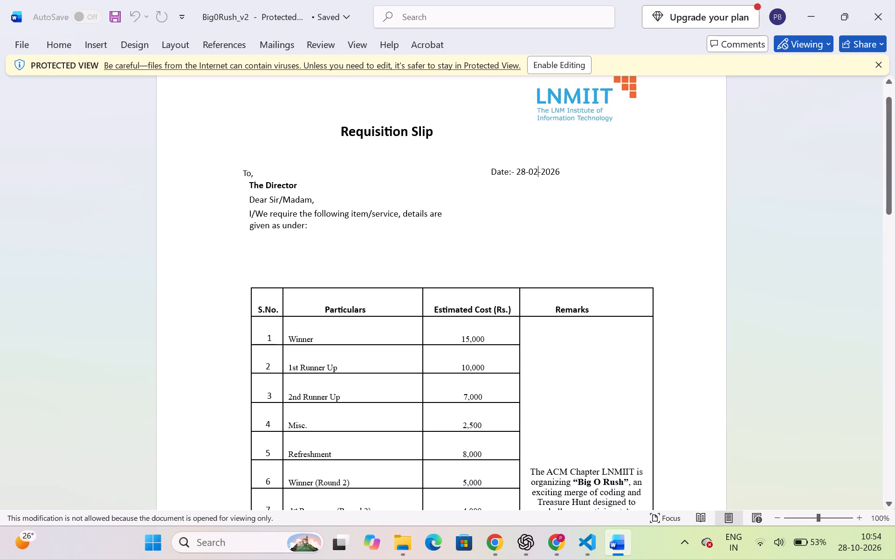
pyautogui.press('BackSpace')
# Enable editing of the protected document and accept the PDF conversion.
pyautogui.click(542, 64)
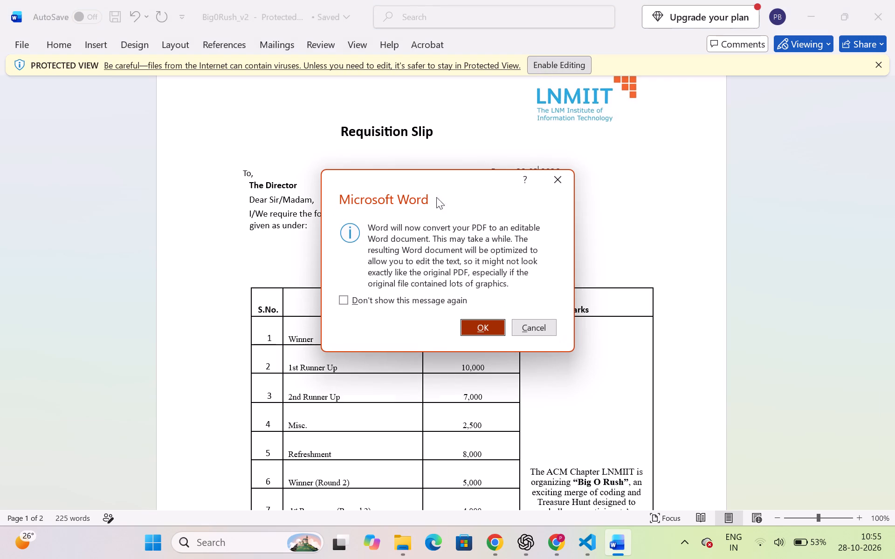
pyautogui.click(492, 329)
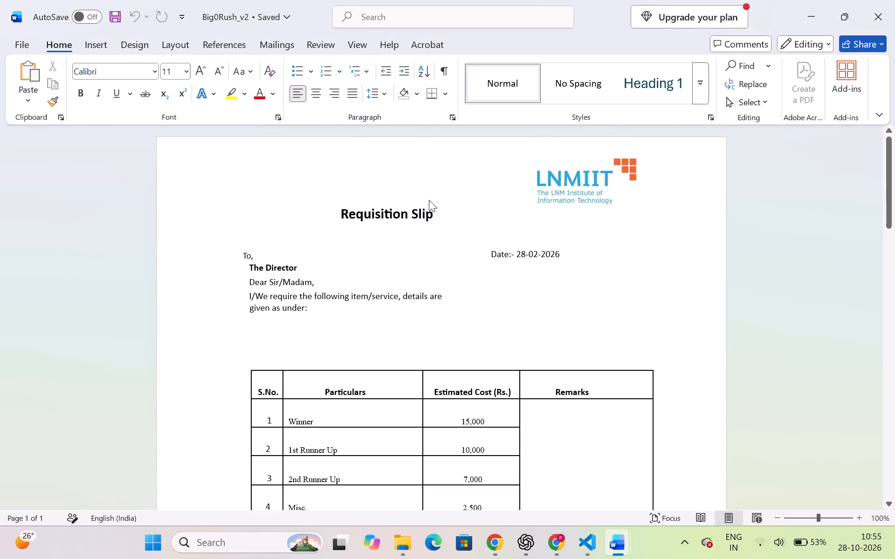
# Change the month in the requisition slip's date to 10, so the date reads 28-10-2026.
pyautogui.click(535, 254)
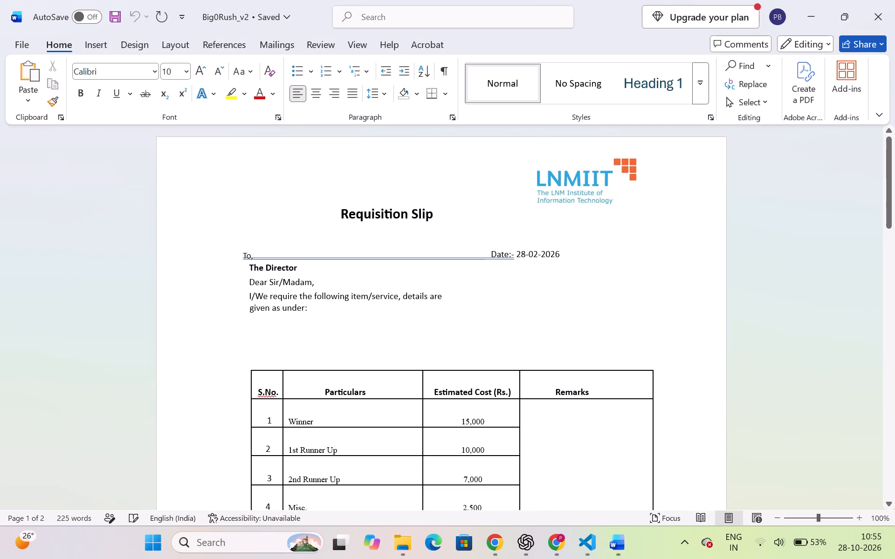
pyautogui.press('Right')
pyautogui.press('BackSpace')
pyautogui.press('BackSpace')
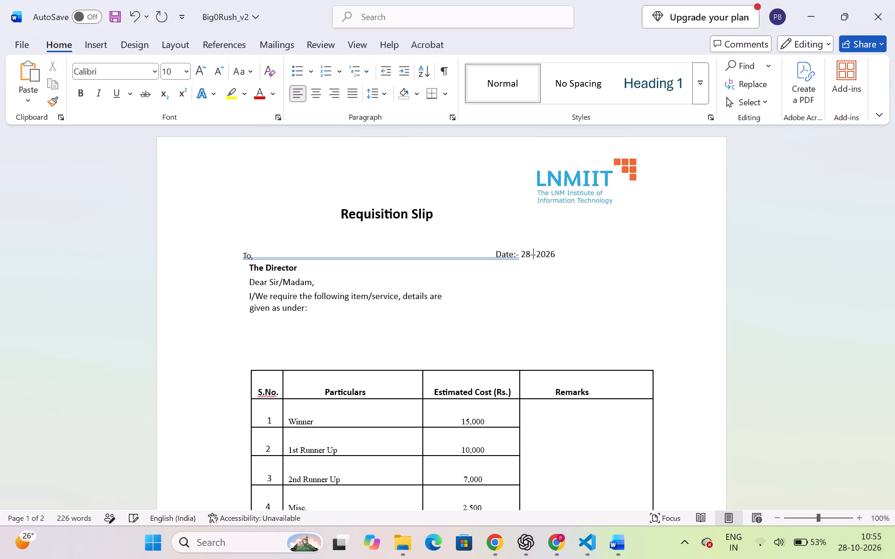
pyautogui.write('10')
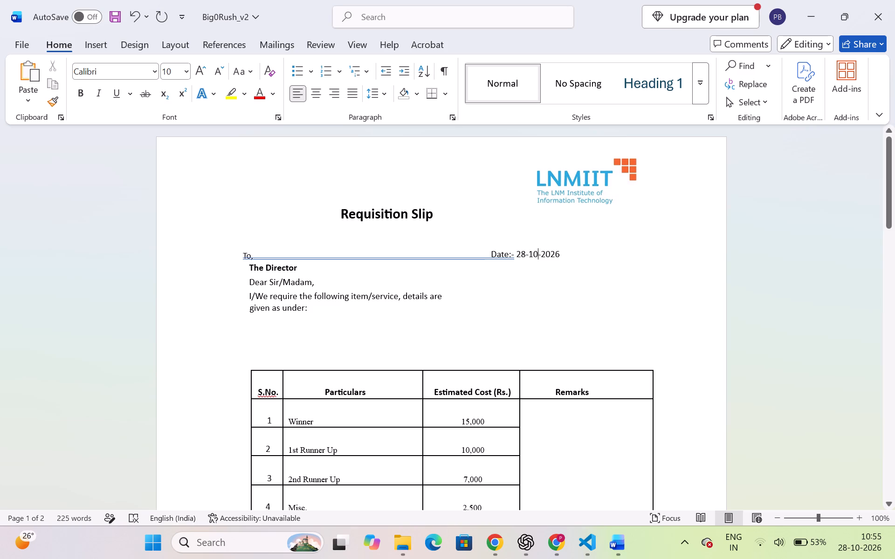
# Set the estimated cost of the Winner row in the table to 10,000.
pyautogui.scroll(-2, 255, 374)
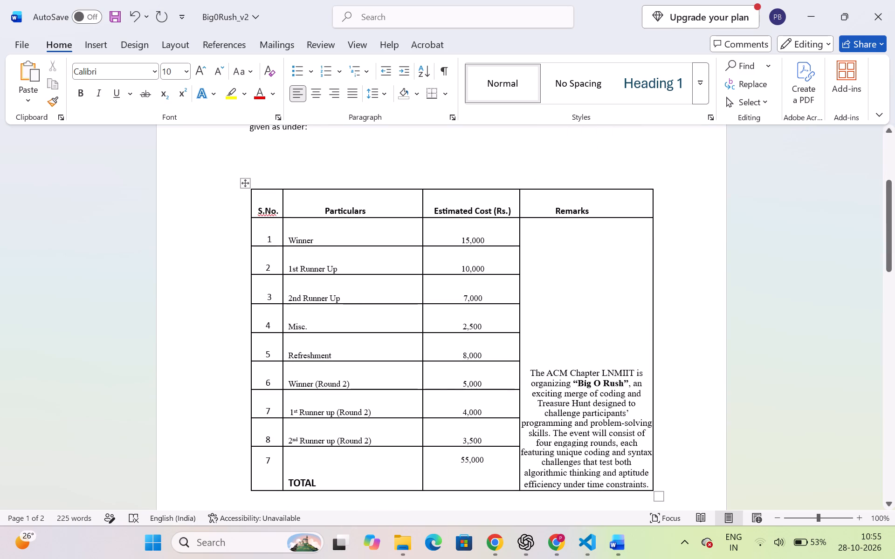
pyautogui.click(468, 241)
pyautogui.press('BackSpace')
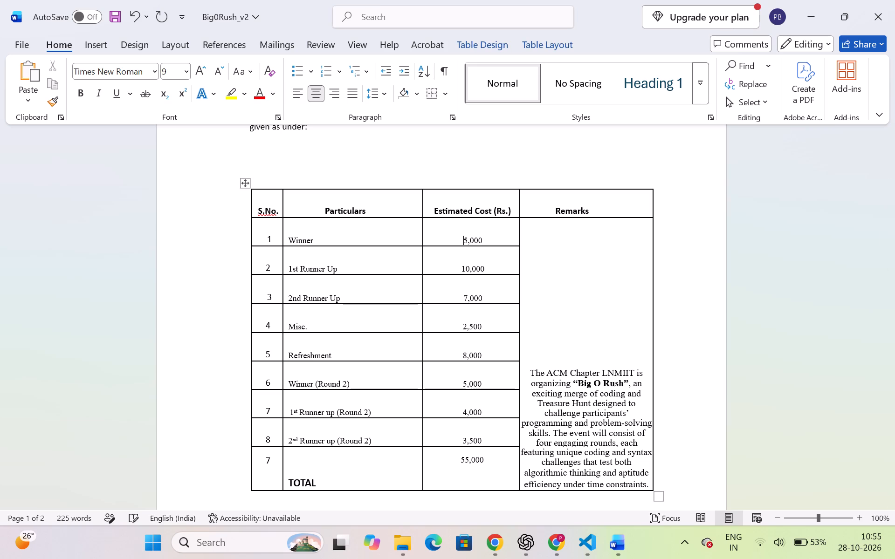
pyautogui.press('Right')
pyautogui.press('BackSpace')
pyautogui.write('19')
pyautogui.press('BackSpace')
pyautogui.press('0')
# Set the estimated cost of the 1st Runner Up row to 5000.
pyautogui.press('Down')
pyautogui.press('Left')
pyautogui.press('Right')
pyautogui.press('BackSpace')
pyautogui.press('Delete')
pyautogui.press('BackSpace')
pyautogui.press('5')
# Set the estimated cost of the 2nd Runner Up row to 2,000.
pyautogui.press('Down')
pyautogui.press('Left')
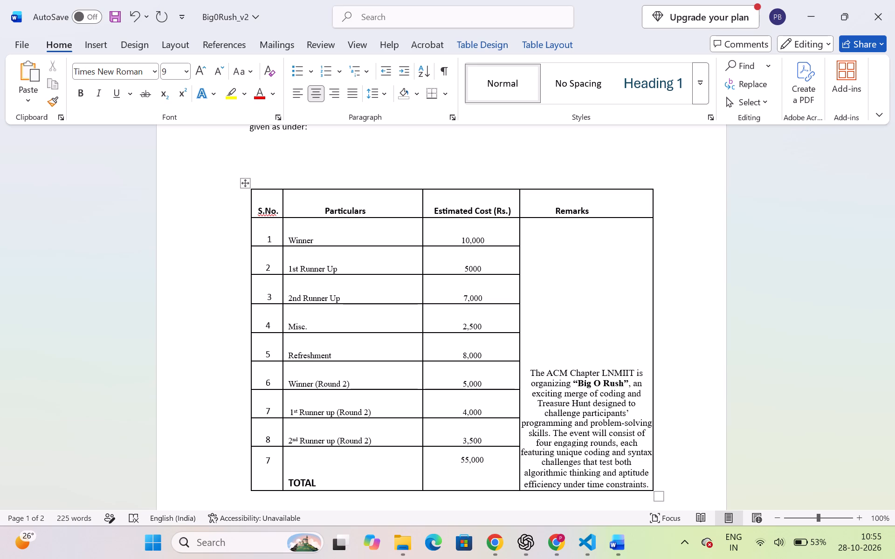
pyautogui.press('Right')
pyautogui.press('BackSpace')
pyautogui.press('BackSpace')
pyautogui.write('2,')
# Add the thousands comma to the 1st Runner Up cost so it reads 5,000.
pyautogui.press('Up')
pyautogui.press('Up')
pyautogui.press('Down')
pyautogui.press(',')
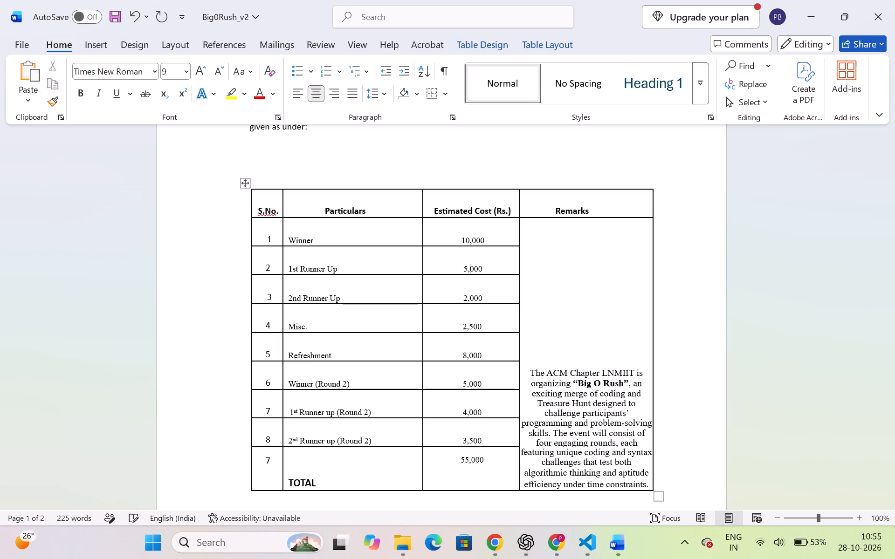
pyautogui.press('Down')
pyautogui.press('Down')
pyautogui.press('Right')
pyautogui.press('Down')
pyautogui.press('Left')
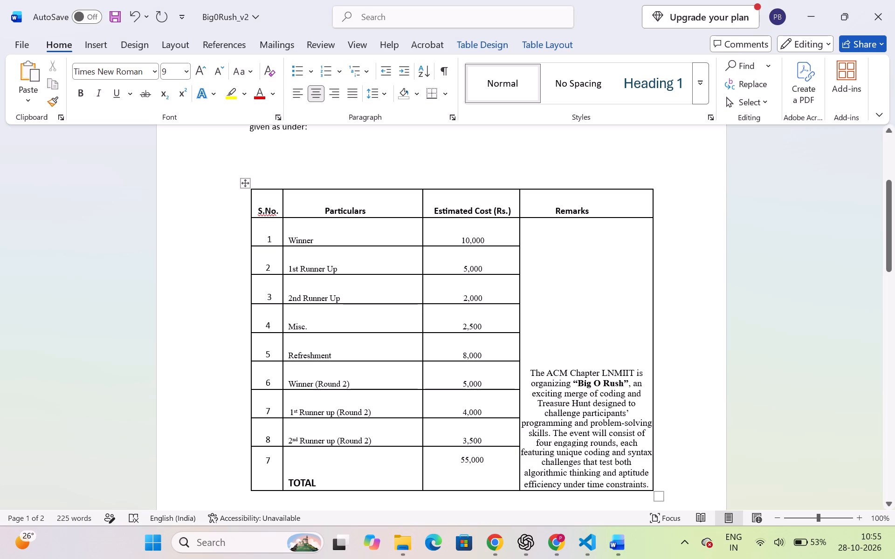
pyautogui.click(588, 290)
# Delete the entire Misc. row from the cost table.
pyautogui.click(310, 324)
pyautogui.moveTo(252, 315); pyautogui.dragTo(499, 324)
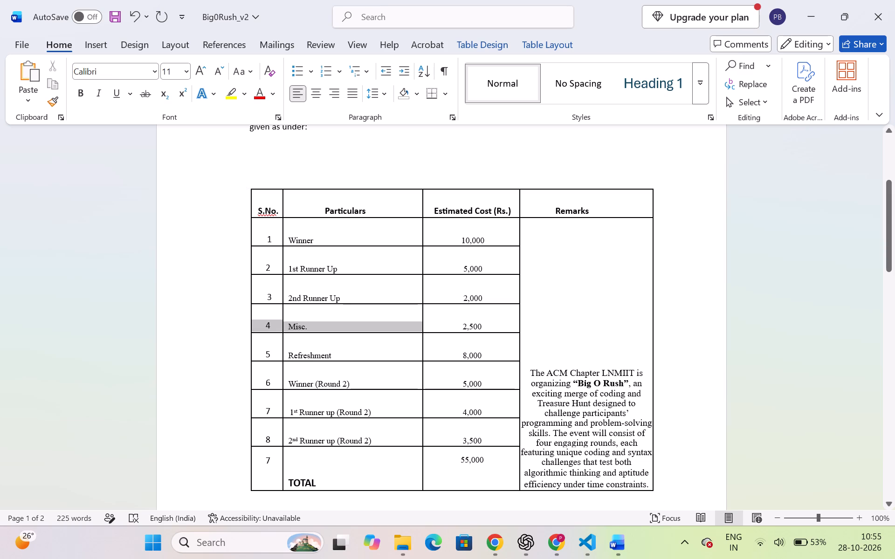
pyautogui.moveTo(499, 324); pyautogui.dragTo(498, 312)
pyautogui.press('BackSpace')
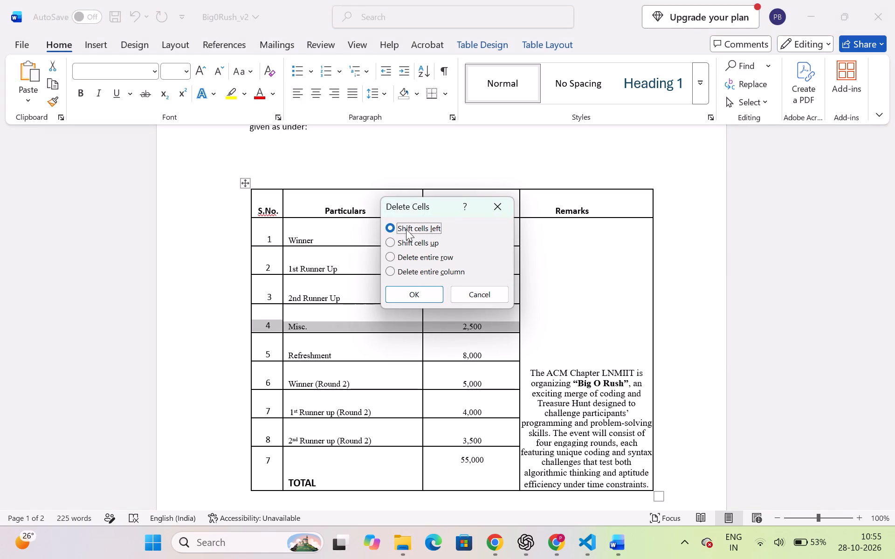
pyautogui.click(393, 259)
pyautogui.click(413, 300)
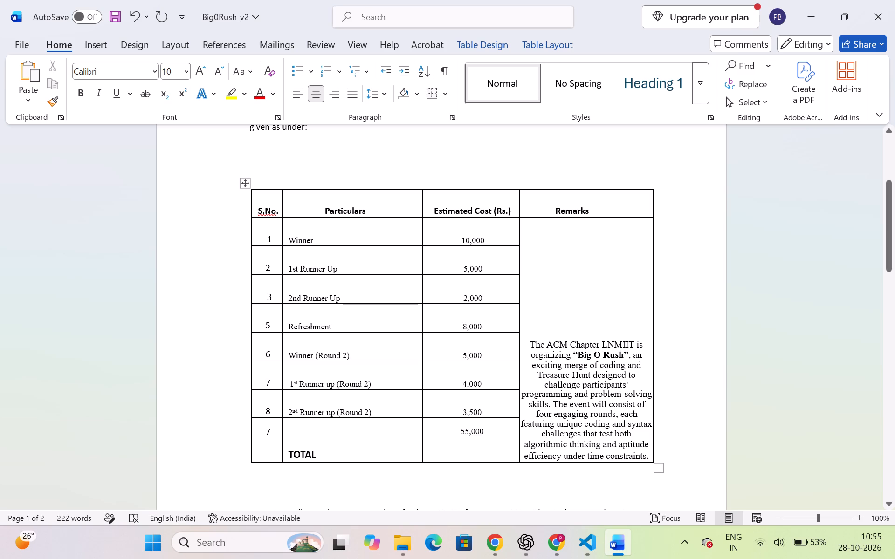
# Delete the entire Winner (Round 2) row from the cost table.
pyautogui.click(392, 348)
pyautogui.rightClick(392, 348)
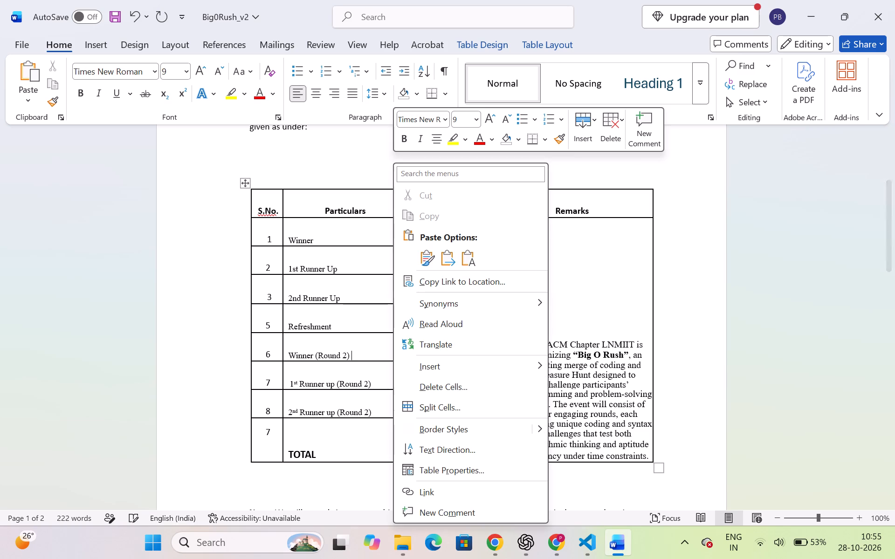
pyautogui.click(420, 384)
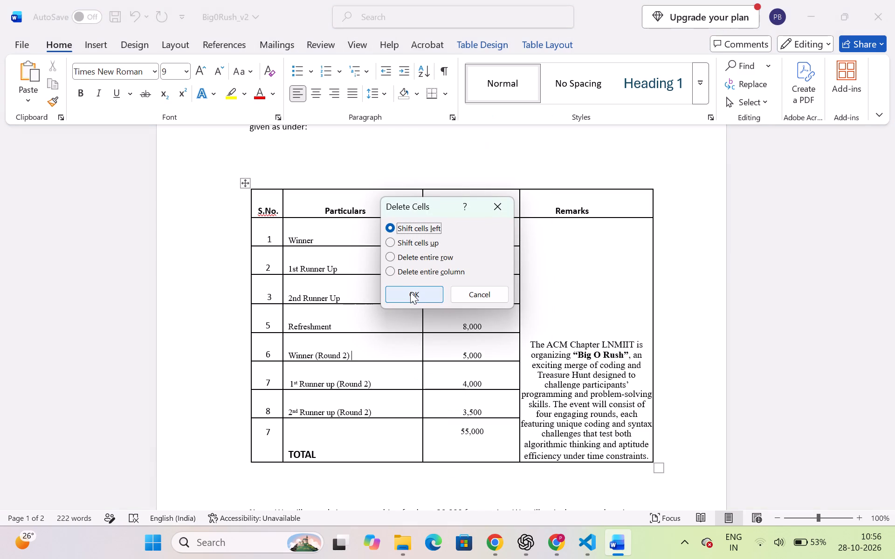
pyautogui.click(408, 259)
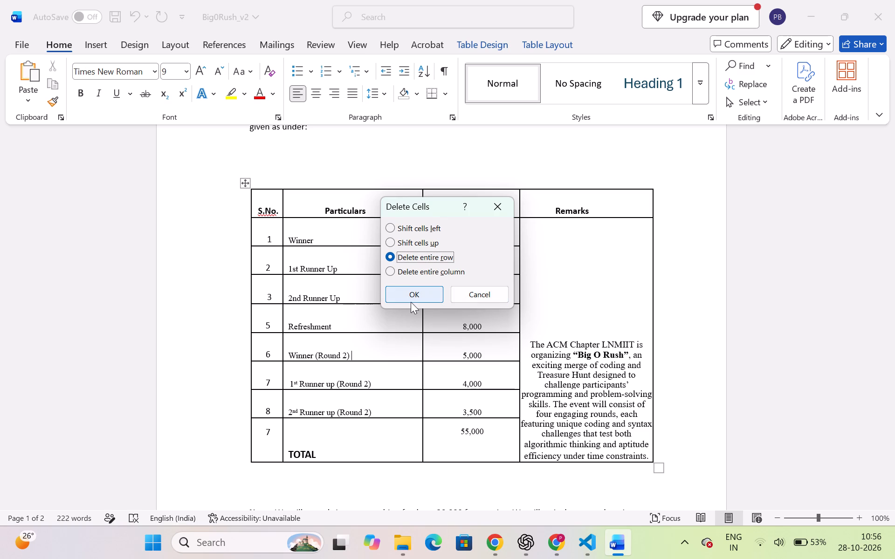
pyautogui.click(410, 302)
# Delete the entire 1st Runner up (Round 2) row from the cost table.
pyautogui.click(337, 351)
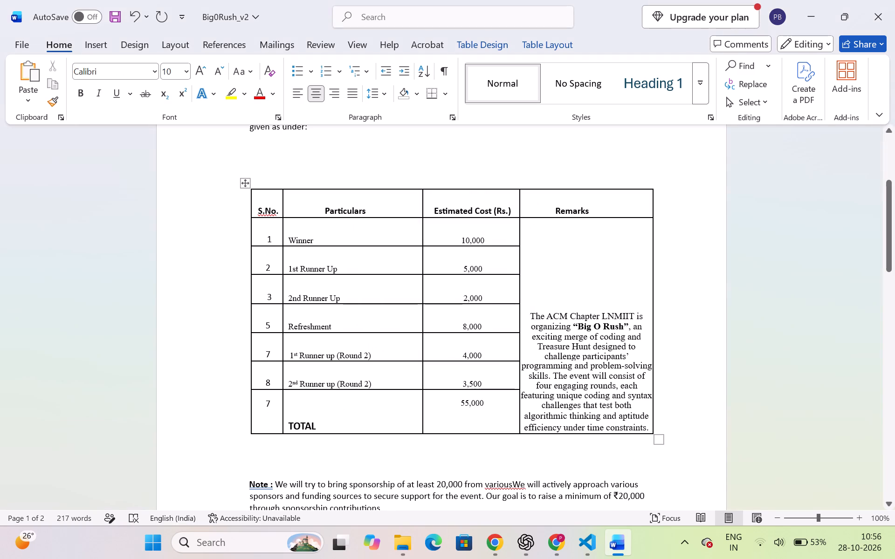
pyautogui.rightClick(366, 357)
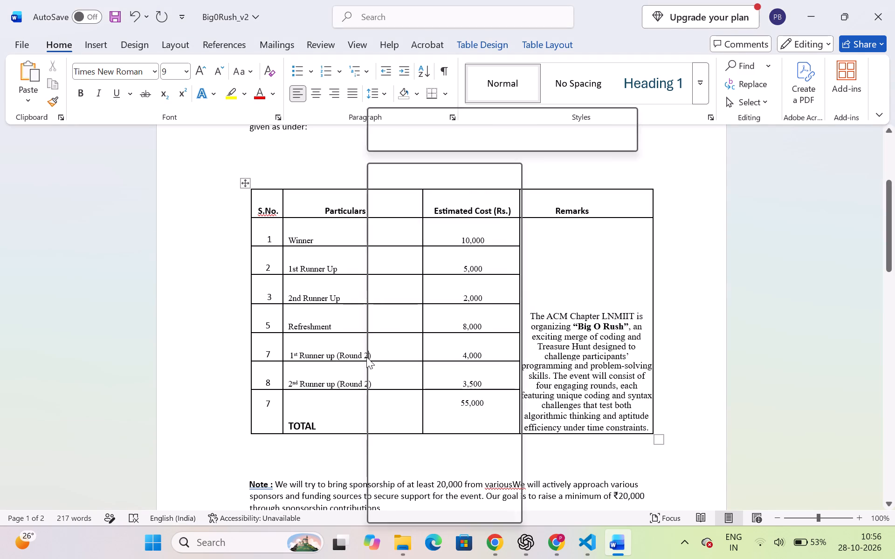
pyautogui.click(424, 388)
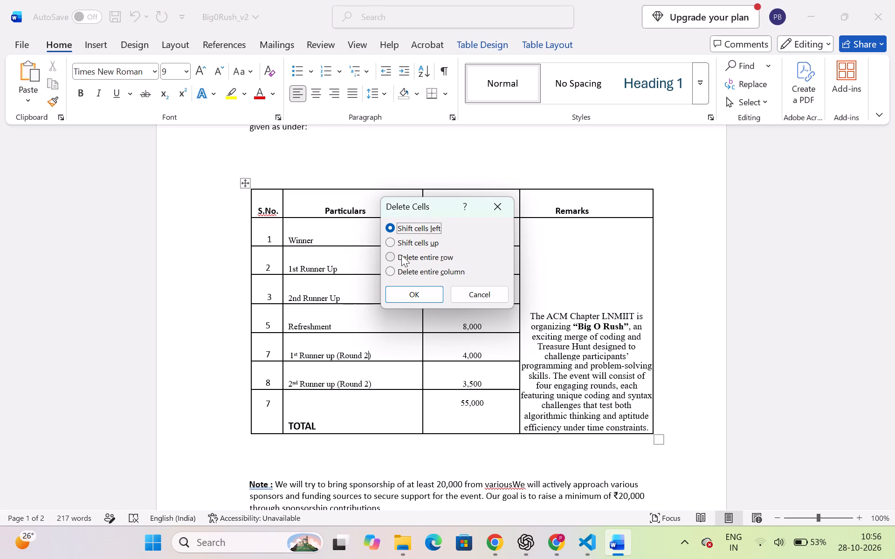
pyautogui.click(401, 253)
pyautogui.click(402, 292)
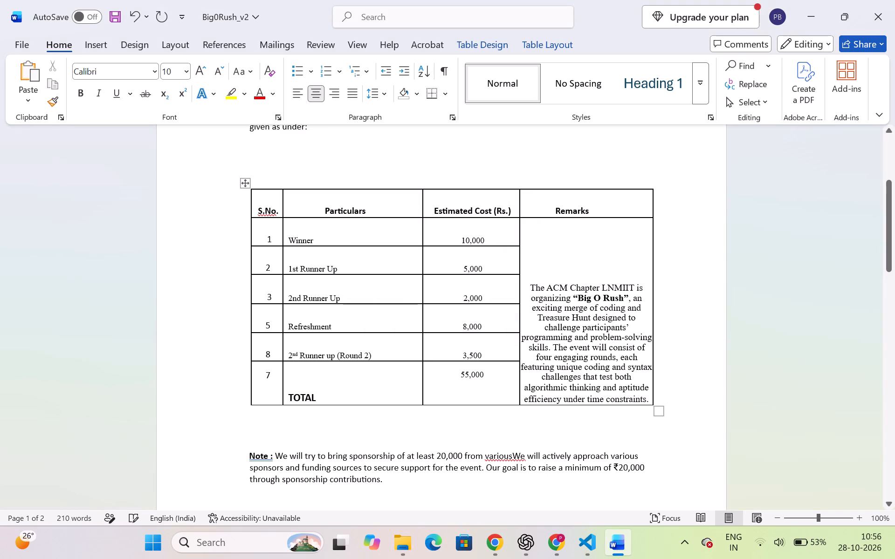
# Replace the 2nd Runner up (Round 2) text in the Particulars column with "Stationary".
pyautogui.click(380, 358)
pyautogui.press('BackSpace')
pyautogui.press('BackSpace')
pyautogui.press('BackSpace')
pyautogui.press('BackSpace')
pyautogui.press('BackSpace')
pyautogui.press('BackSpace')
pyautogui.press('BackSpace')
pyautogui.press('BackSpace')
pyautogui.press('BackSpace')
pyautogui.press('BackSpace')
pyautogui.press('BackSpace')
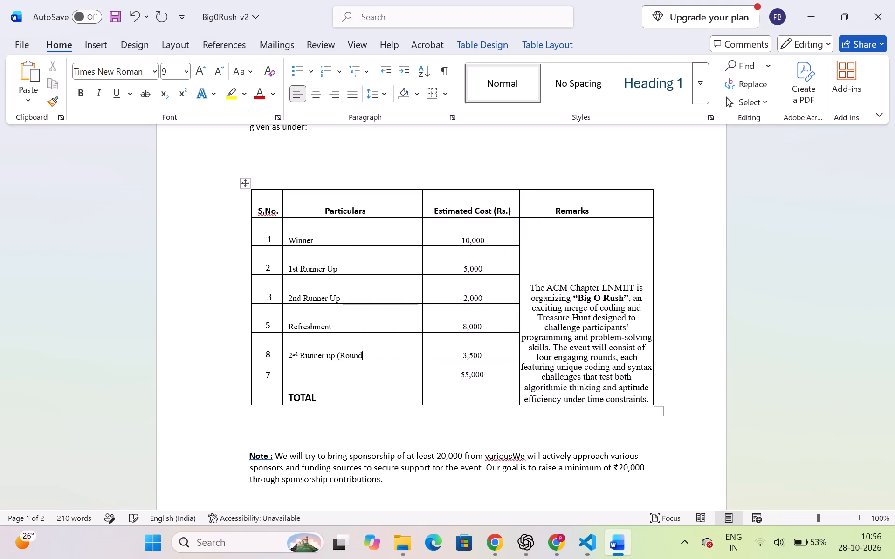
pyautogui.press('BackSpace')
pyautogui.press('BackSpace')
pyautogui.press('BackSpace')
pyautogui.press('BackSpace')
pyautogui.press('BackSpace')
pyautogui.press('BackSpace')
pyautogui.press('BackSpace')
pyautogui.press('BackSpace')
pyautogui.press('BackSpace')
pyautogui.press('BackSpace')
pyautogui.press('BackSpace')
pyautogui.press('BackSpace')
pyautogui.press('BackSpace')
pyautogui.press('BackSpace')
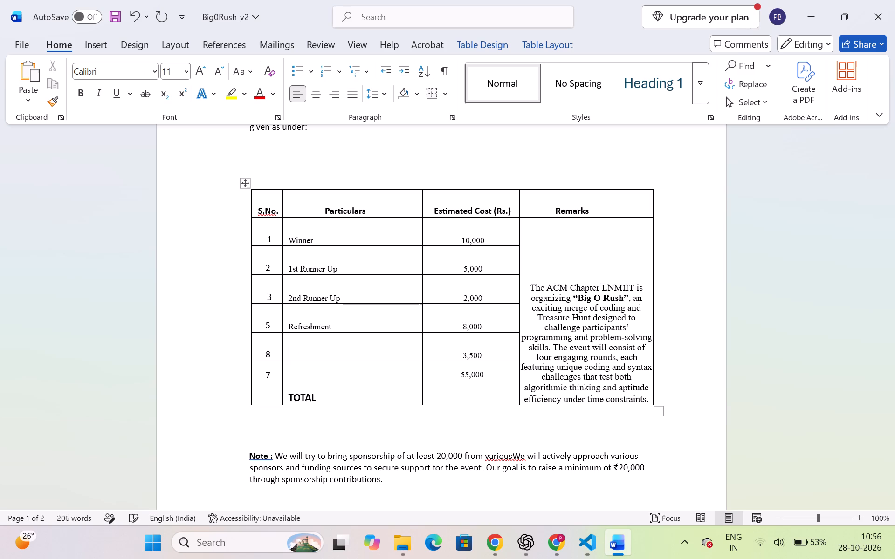
pyautogui.write('Stationary')
# Set the estimated cost of the Stationary row to 2,000.
pyautogui.click(493, 350)
pyautogui.press('BackSpace')
pyautogui.press('BackSpace')
pyautogui.press('BackSpace')
pyautogui.press('BackSpace')
pyautogui.press('BackSpace')
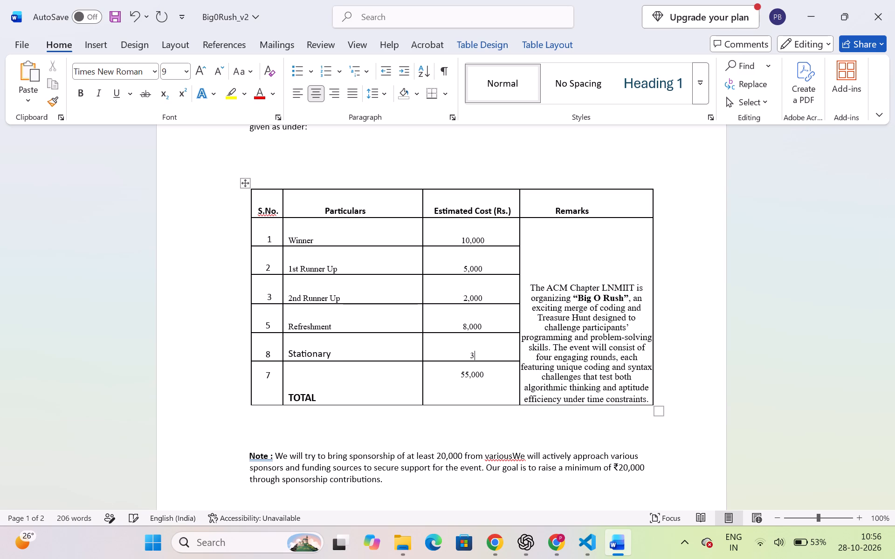
pyautogui.press('BackSpace')
pyautogui.write('2,000')
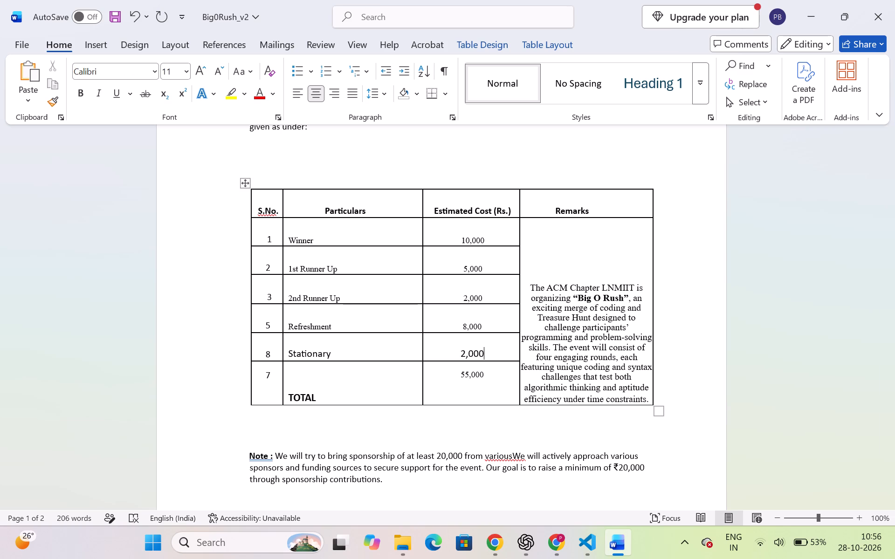
# Set the font size of the Stationary label and its estimated cost to 10.
pyautogui.moveTo(344, 352); pyautogui.dragTo(287, 352)
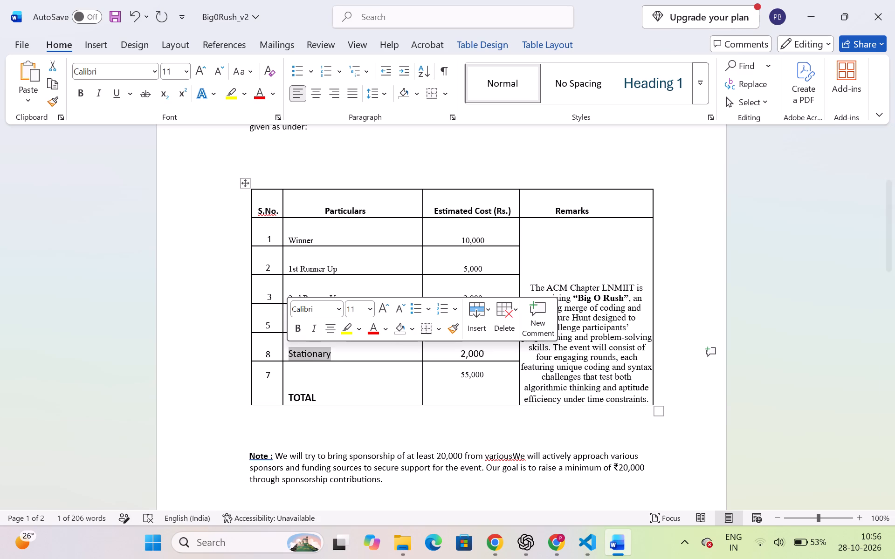
pyautogui.click(373, 306)
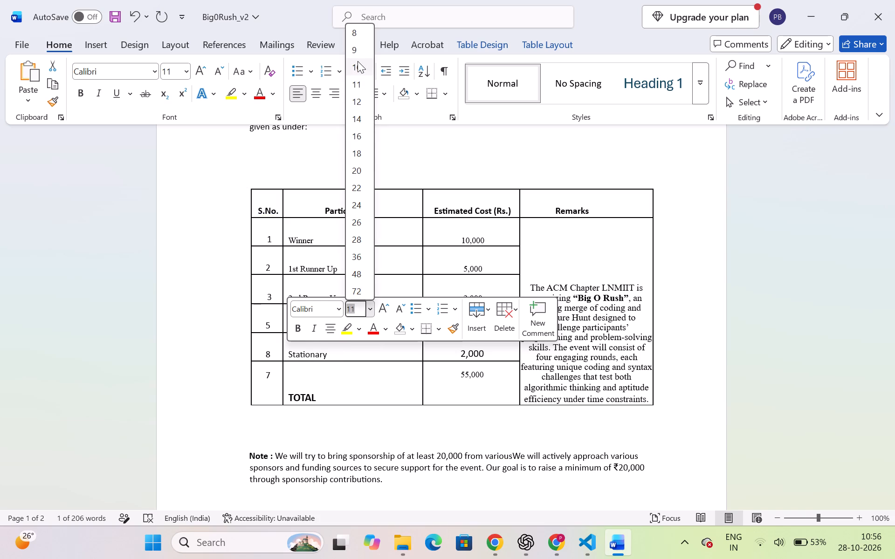
pyautogui.click(358, 68)
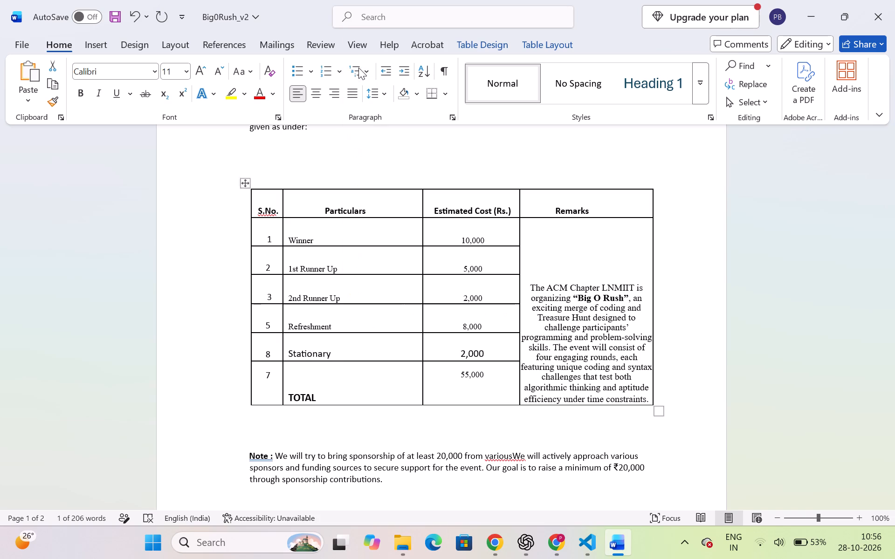
pyautogui.click(402, 346)
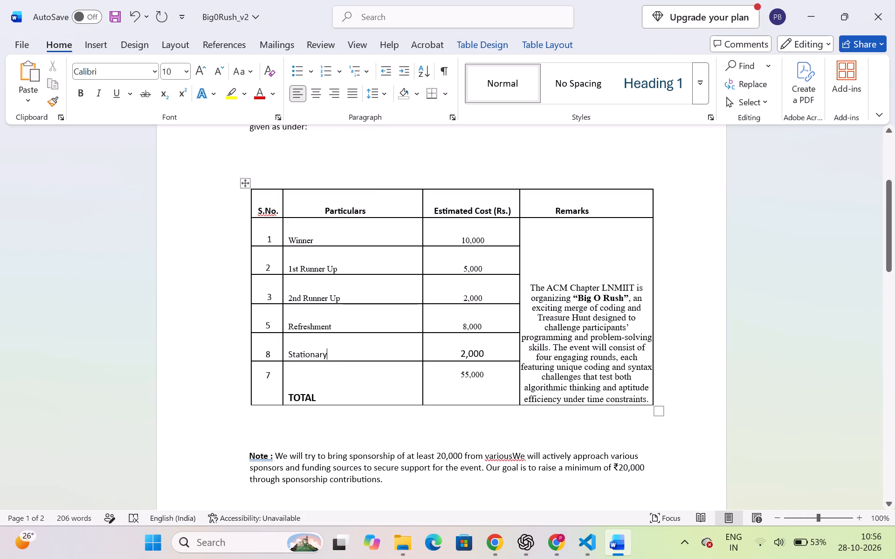
pyautogui.moveTo(490, 351); pyautogui.dragTo(461, 352)
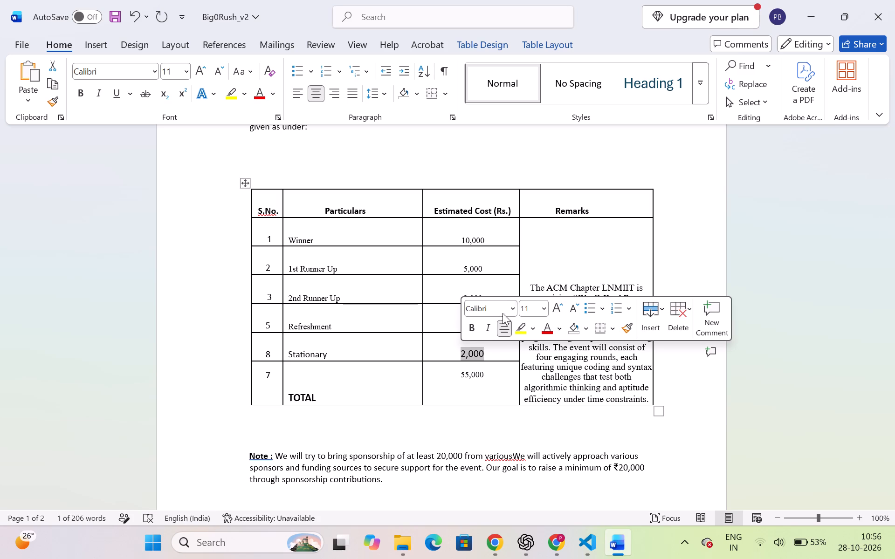
pyautogui.click(542, 307)
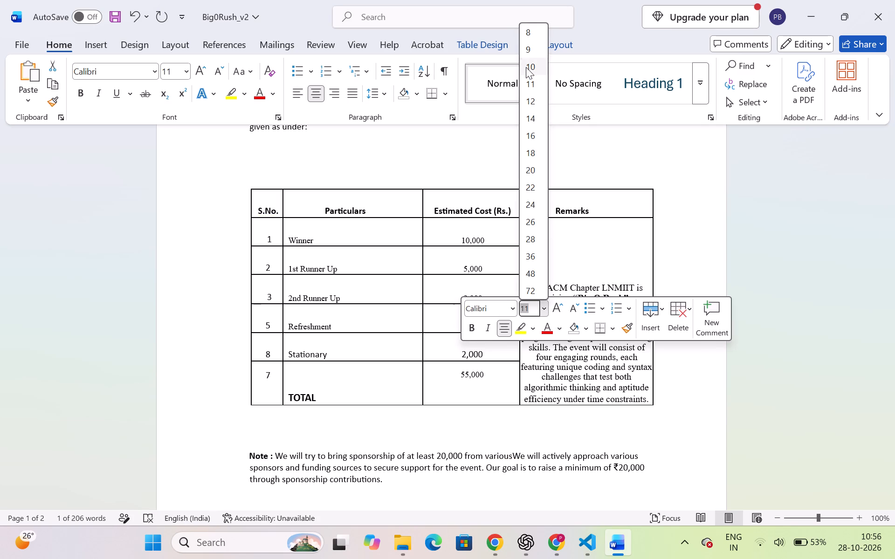
pyautogui.click(526, 67)
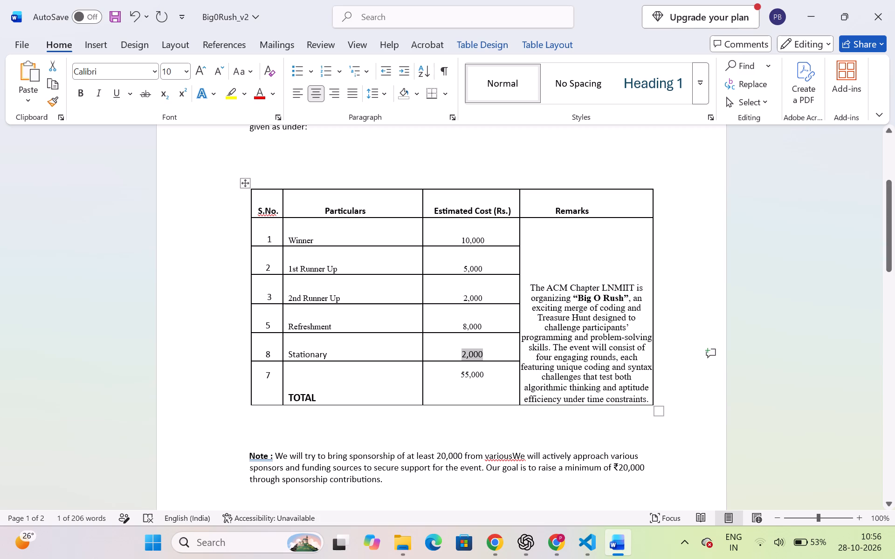
# Change the estimated cost in the TOTAL row to 27,000.
pyautogui.click(467, 374)
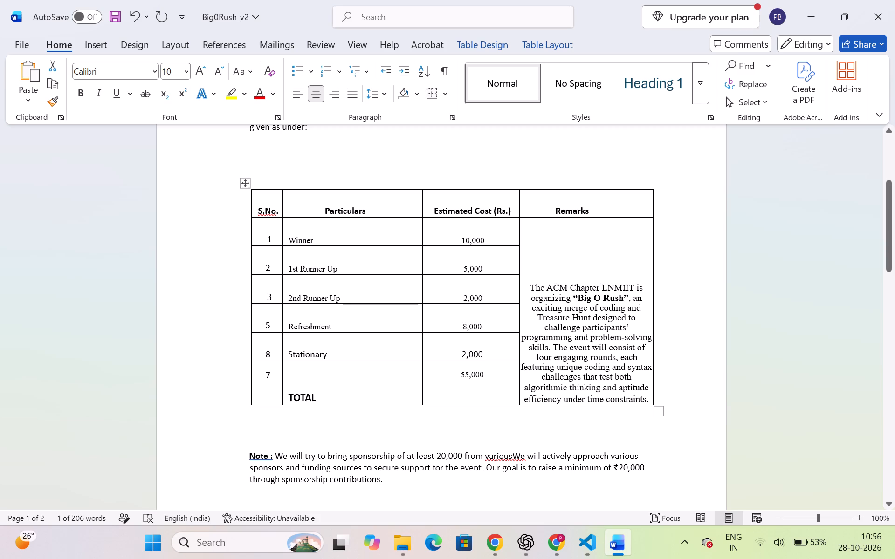
pyautogui.press('Right')
pyautogui.press('BackSpace')
pyautogui.press('BackSpace')
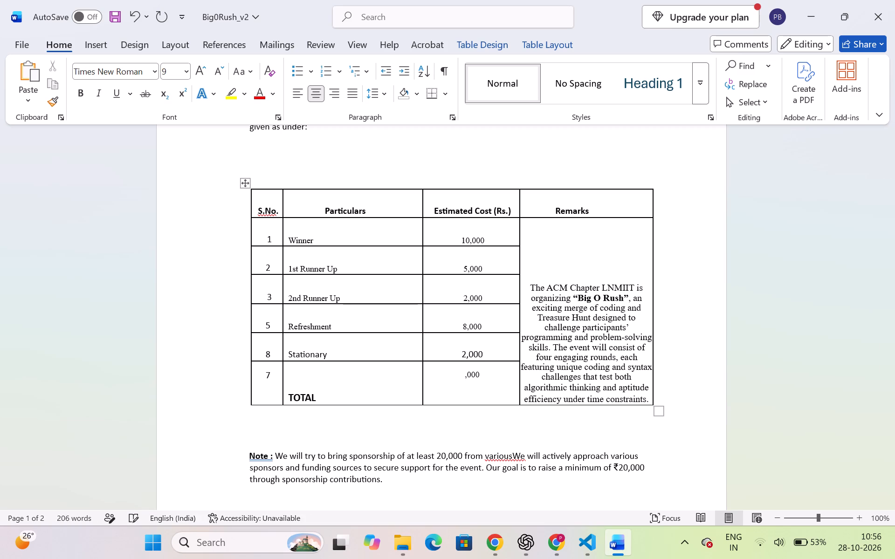
pyautogui.write('27')
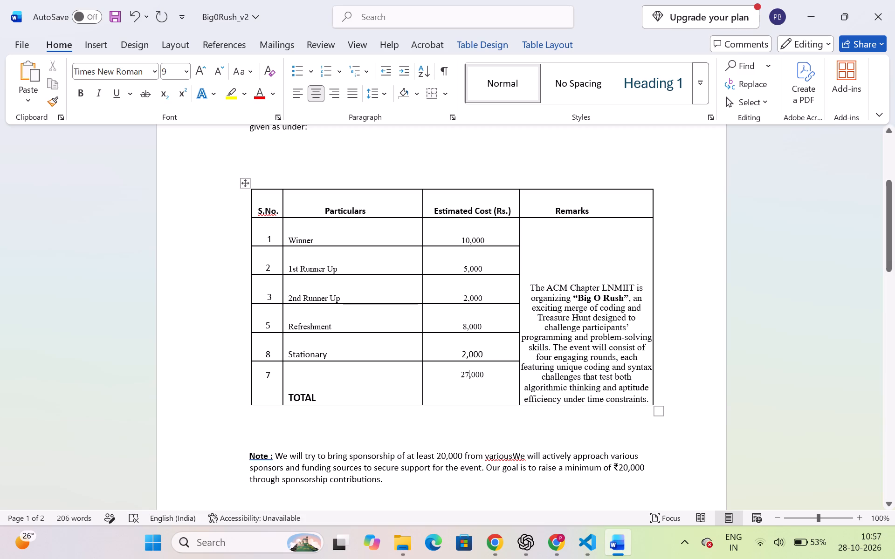
# Renumber the Refreshment, Stationary and TOTAL rows as 4, 5 and 6 in the S.No. column.
pyautogui.click(271, 322)
pyautogui.press('BackSpace')
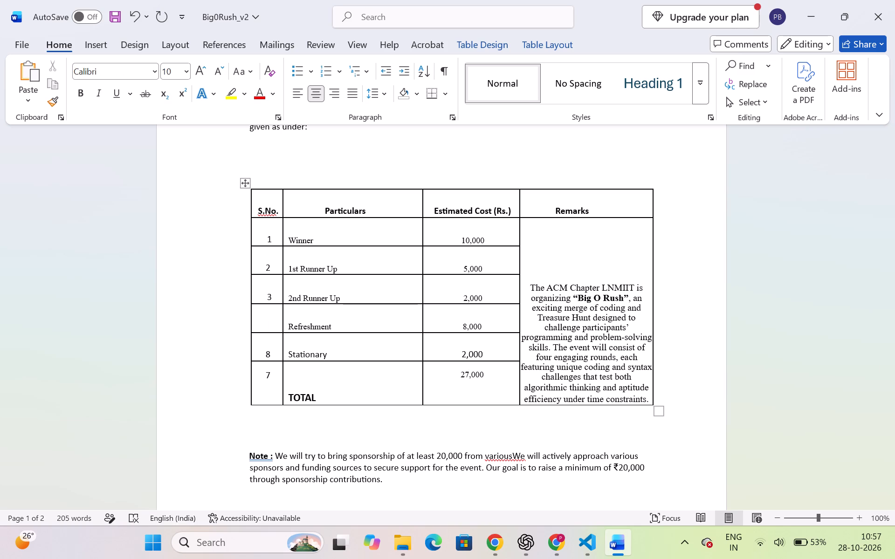
pyautogui.press('4')
pyautogui.click(271, 350)
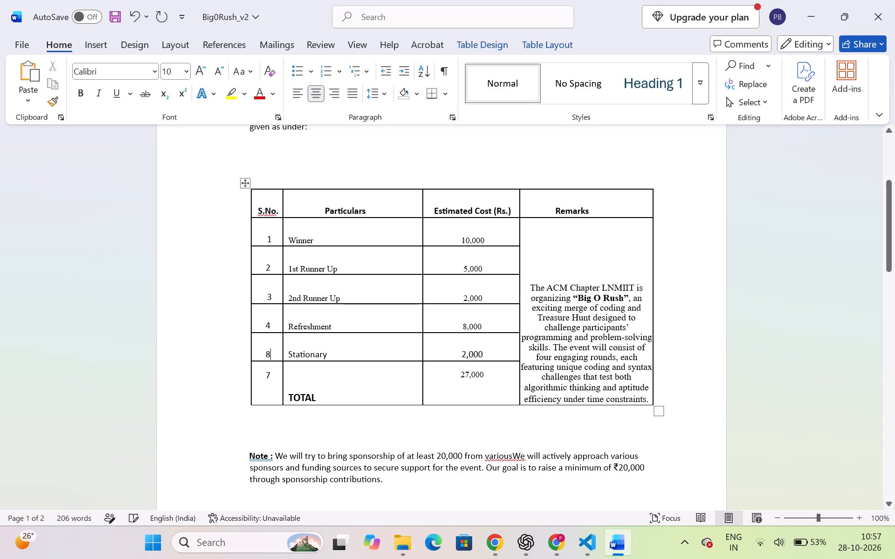
pyautogui.press('BackSpace')
pyautogui.press('5')
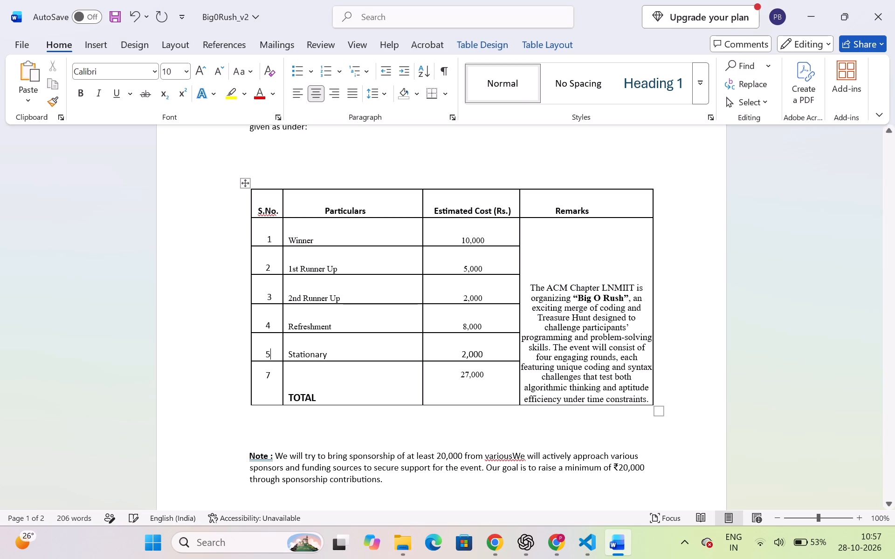
pyautogui.click(271, 372)
pyautogui.press('BackSpace')
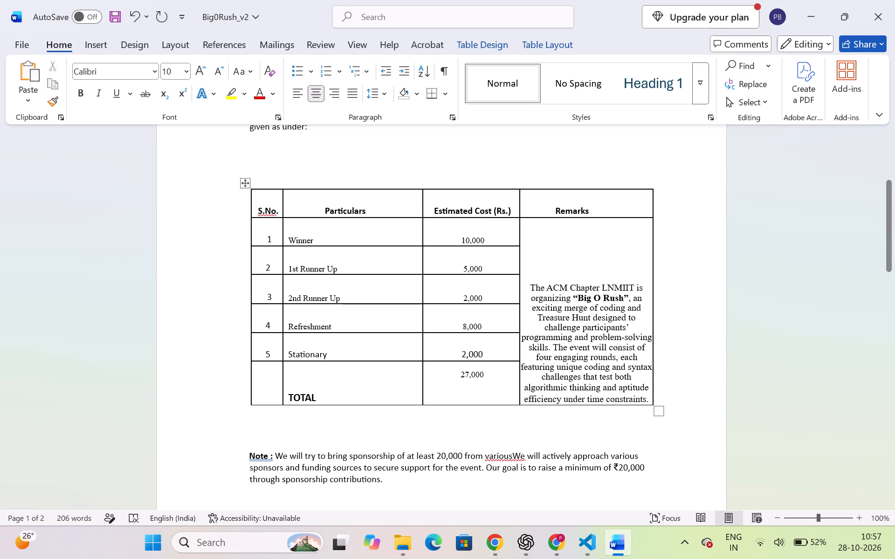
pyautogui.press('6')
# Delete the sponsorship text following the "Note :" label below the cost table.
pyautogui.scroll(-1, 381, 418)
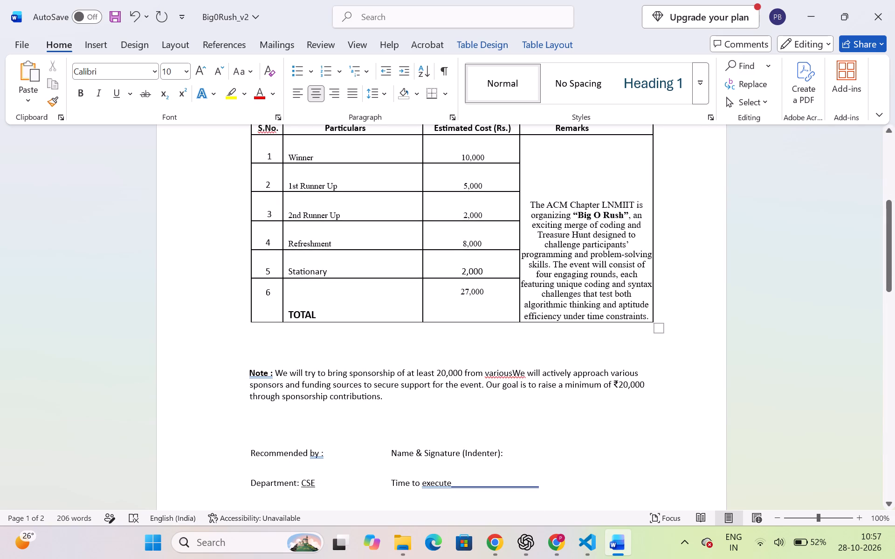
pyautogui.scroll(-1, 519, 358)
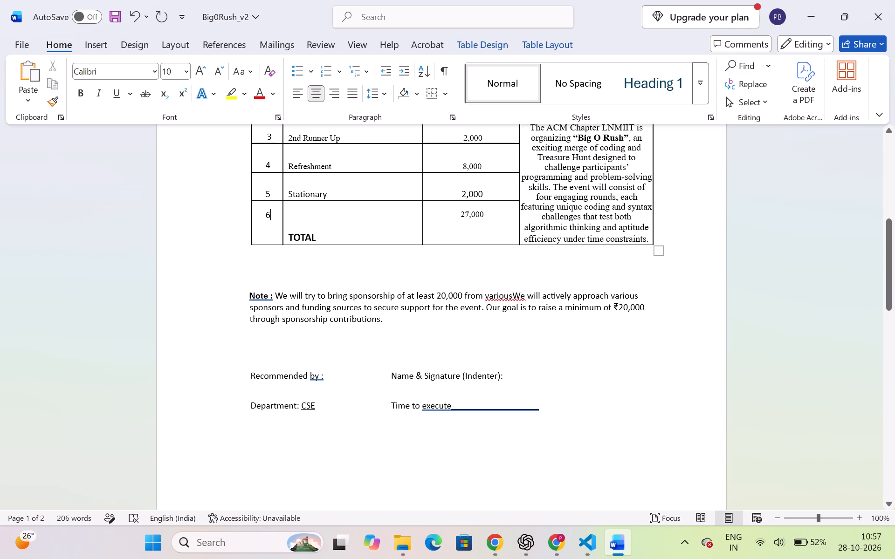
pyautogui.click(389, 320)
pyautogui.moveTo(389, 320); pyautogui.dragTo(301, 311)
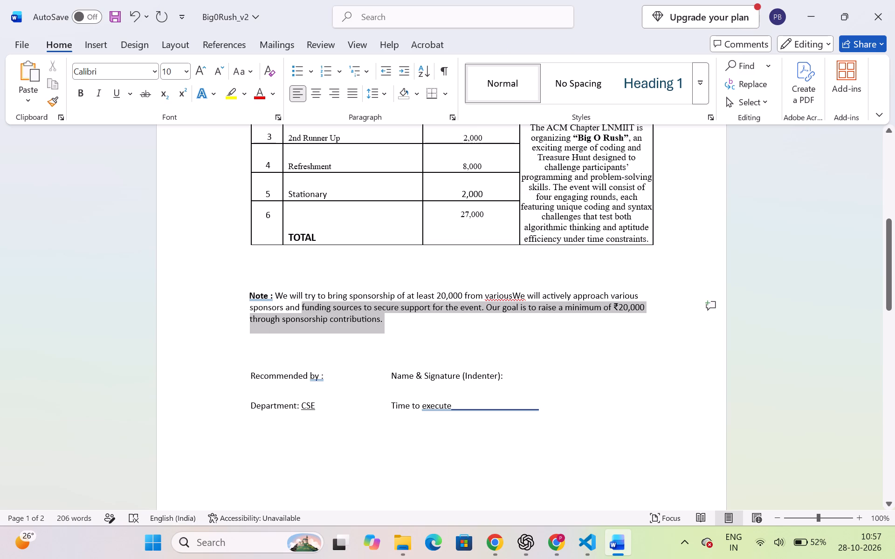
pyautogui.moveTo(301, 311); pyautogui.dragTo(278, 292)
pyautogui.press('BackSpace')
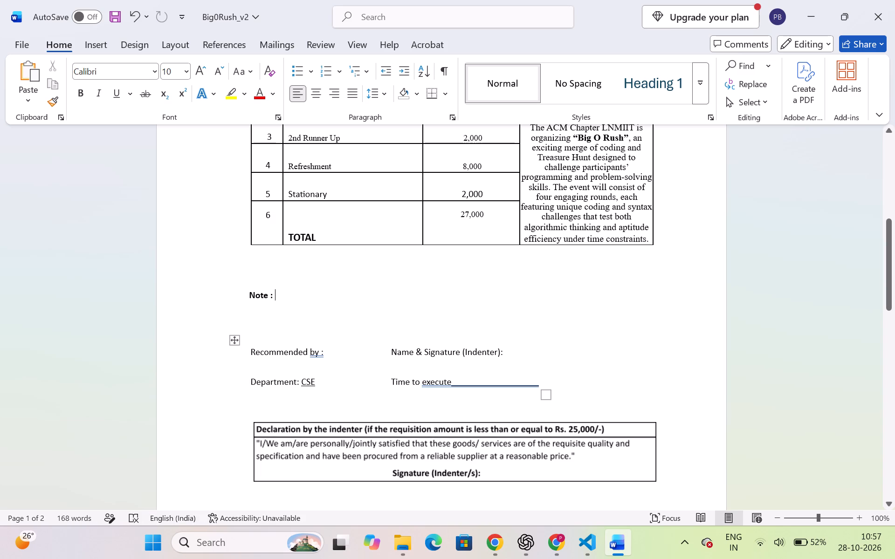
# Review the rest of the requisition slip, from the indenter declaration through the approval and budget sections on page 2.
pyautogui.scroll(-2, 407, 407)
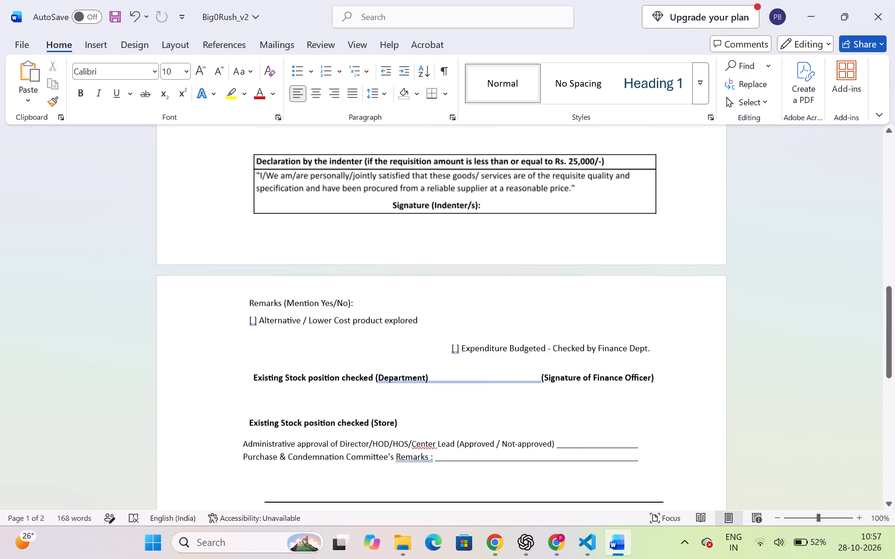
pyautogui.scroll(-5, 407, 407)
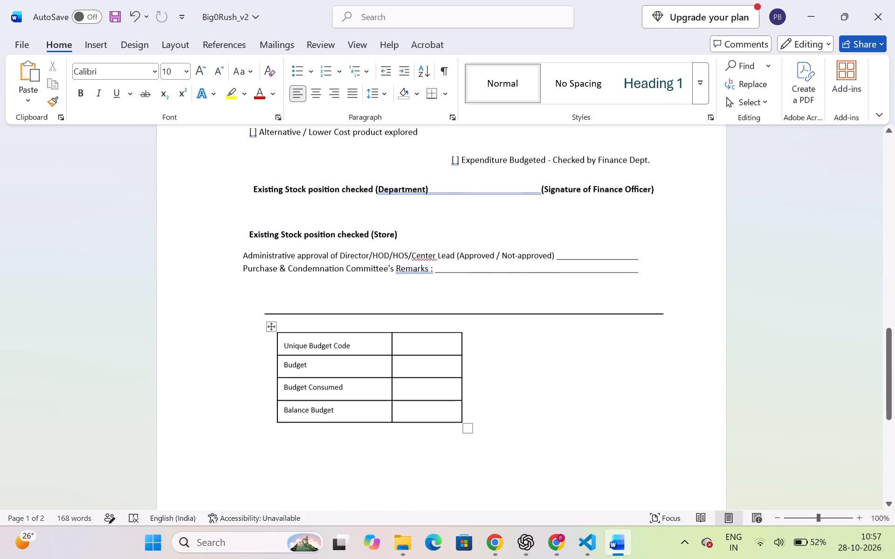
pyautogui.scroll(-10, 407, 407)
pyautogui.scroll(5, 407, 407)
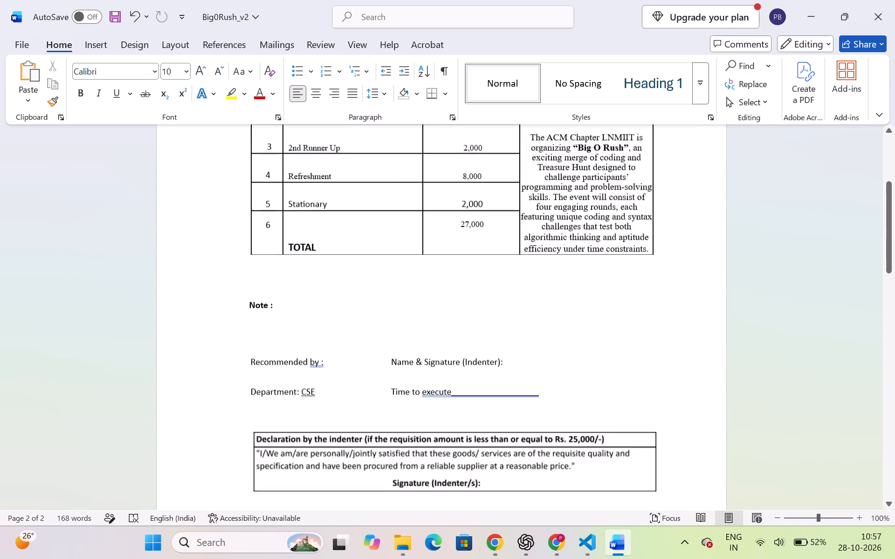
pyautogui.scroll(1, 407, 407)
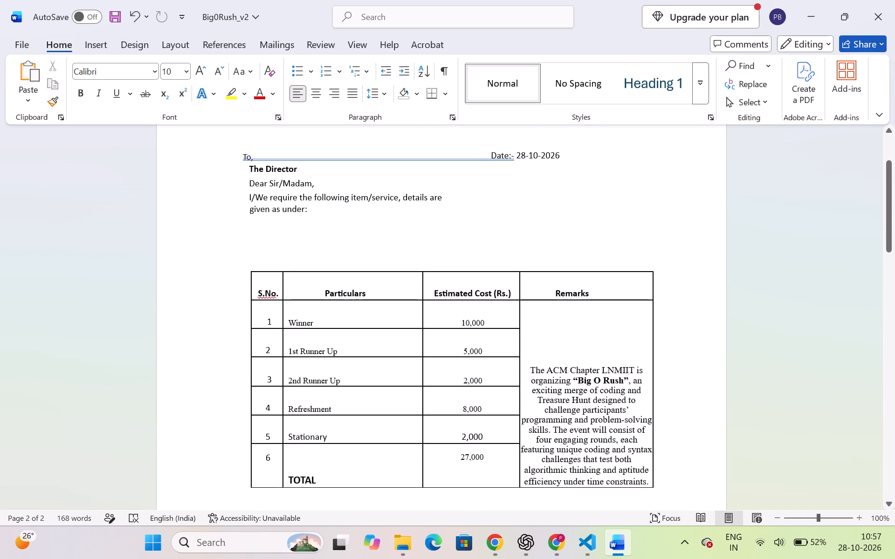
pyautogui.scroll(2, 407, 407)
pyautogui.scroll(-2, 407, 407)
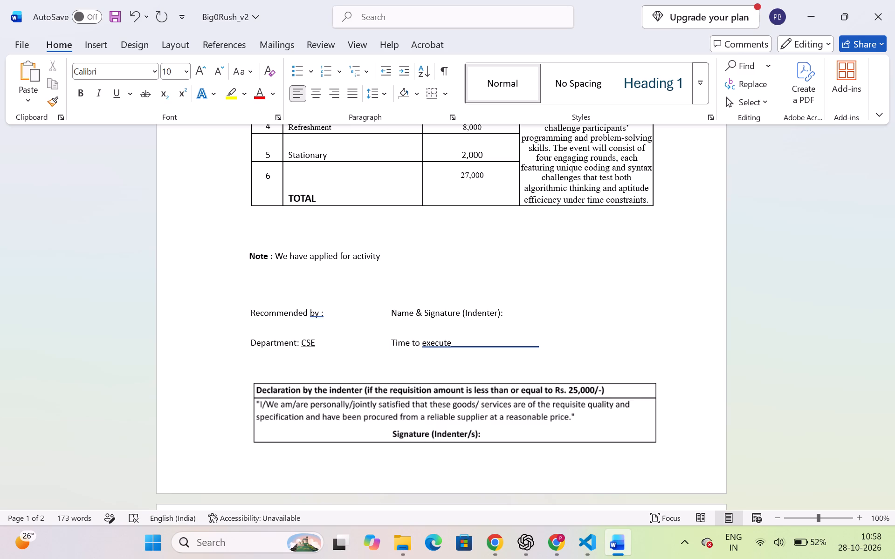
# Continue the note below the cost table after "We have applied for activity" with "based funding from".
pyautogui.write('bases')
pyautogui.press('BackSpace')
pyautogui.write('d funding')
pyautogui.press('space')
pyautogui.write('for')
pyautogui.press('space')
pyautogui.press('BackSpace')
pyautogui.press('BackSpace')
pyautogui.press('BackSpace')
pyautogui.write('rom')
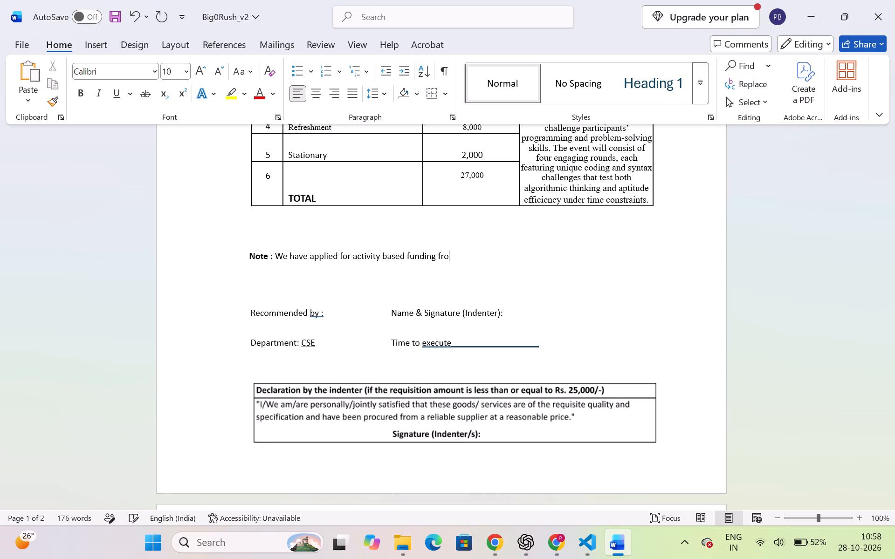
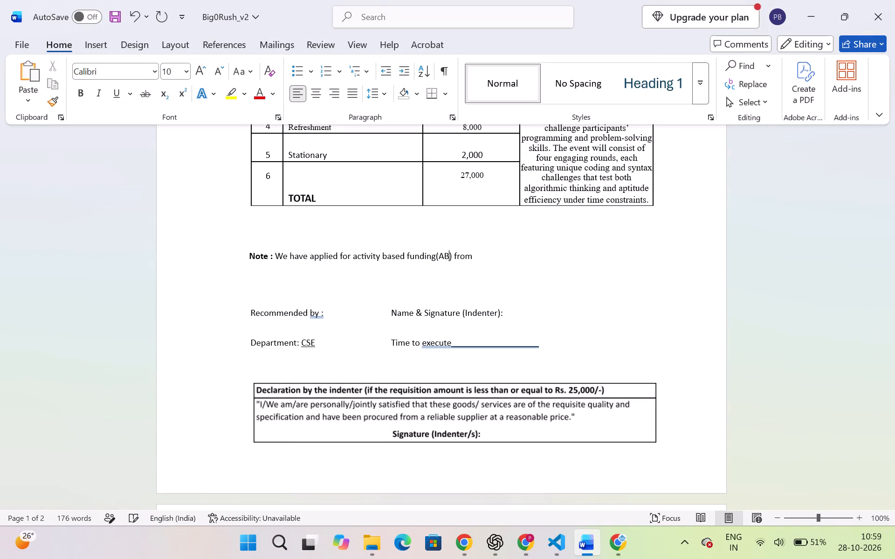
# Complete the note's funding abbreviation as "(ABF)" and add "ACM india" after "from" as the funding source.
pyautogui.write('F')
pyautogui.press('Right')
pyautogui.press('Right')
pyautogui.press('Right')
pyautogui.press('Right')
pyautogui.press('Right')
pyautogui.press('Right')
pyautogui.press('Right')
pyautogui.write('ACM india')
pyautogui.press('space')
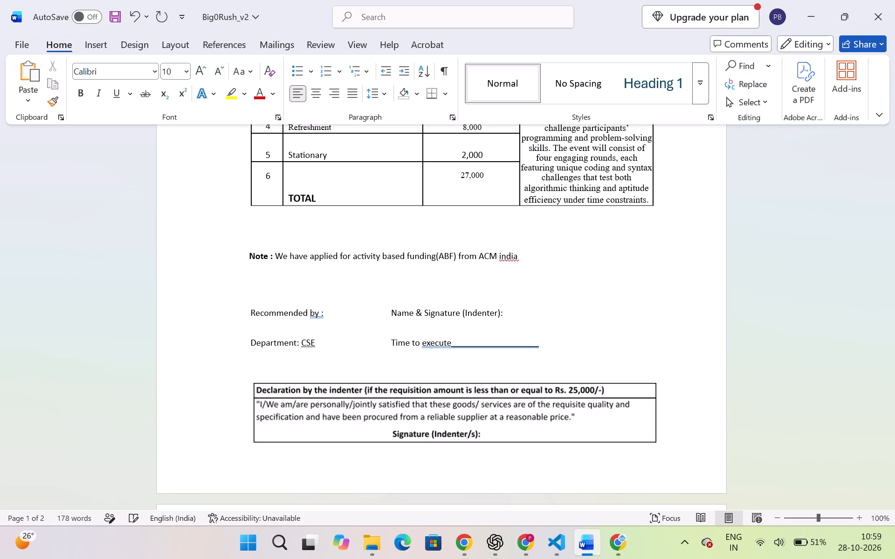
# Correct "india" to "India" after "ACM" in the note below the cost table.
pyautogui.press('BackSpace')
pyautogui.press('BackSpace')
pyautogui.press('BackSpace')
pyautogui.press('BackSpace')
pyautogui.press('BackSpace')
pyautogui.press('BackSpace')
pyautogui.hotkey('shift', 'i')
pyautogui.write('ndia')
# Continue the note after "ACM India" with a clause beginning "and we are expec".
pyautogui.press('space')
pyautogui.write('ans')
pyautogui.press('BackSpace')
pyautogui.write('d we ar')
pyautogui.write('e expec')
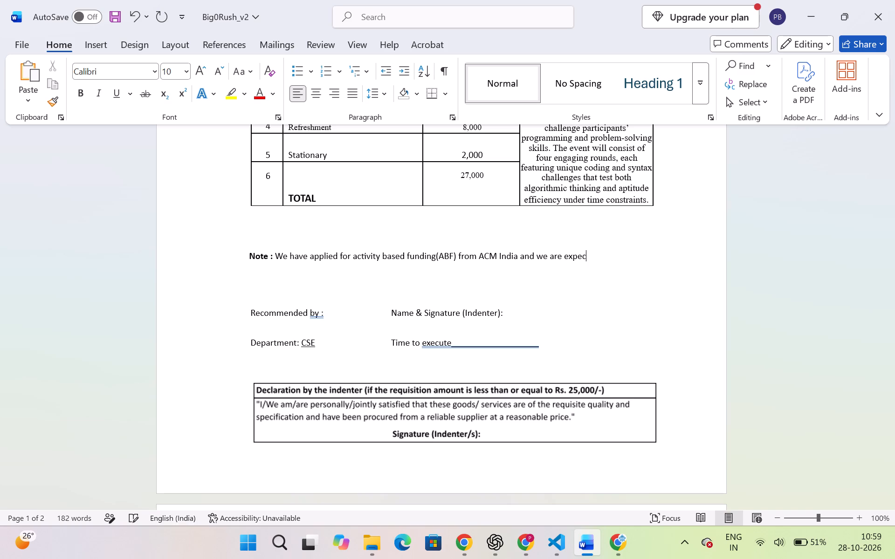
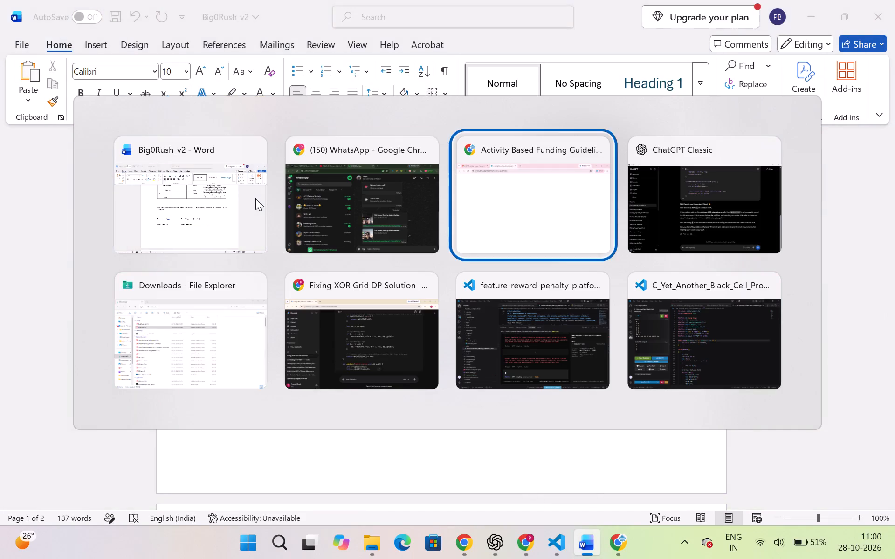
# In Chrome, examine the supported activities and their funding values on the ACM India Activity Based Funding Guidelines page.
pyautogui.scroll(-4, 270, 256)
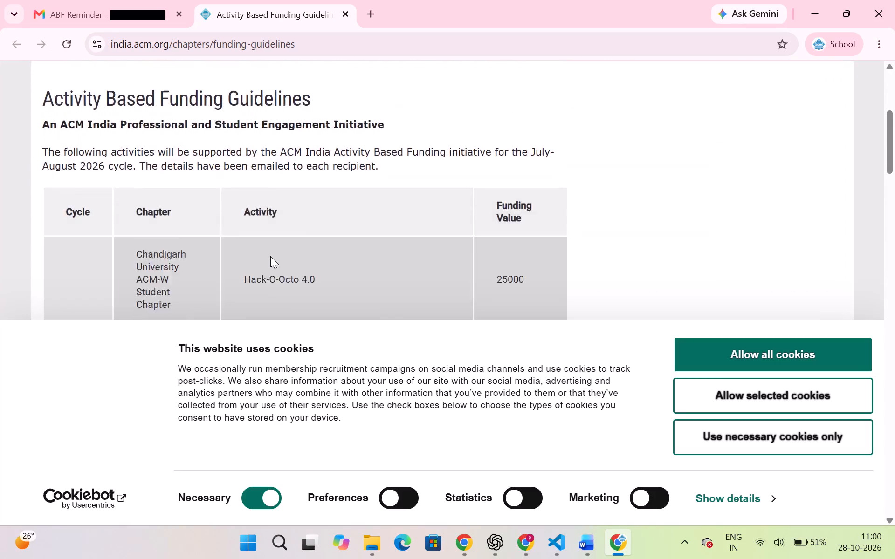
pyautogui.scroll(-2, 270, 256)
pyautogui.scroll(1, 270, 256)
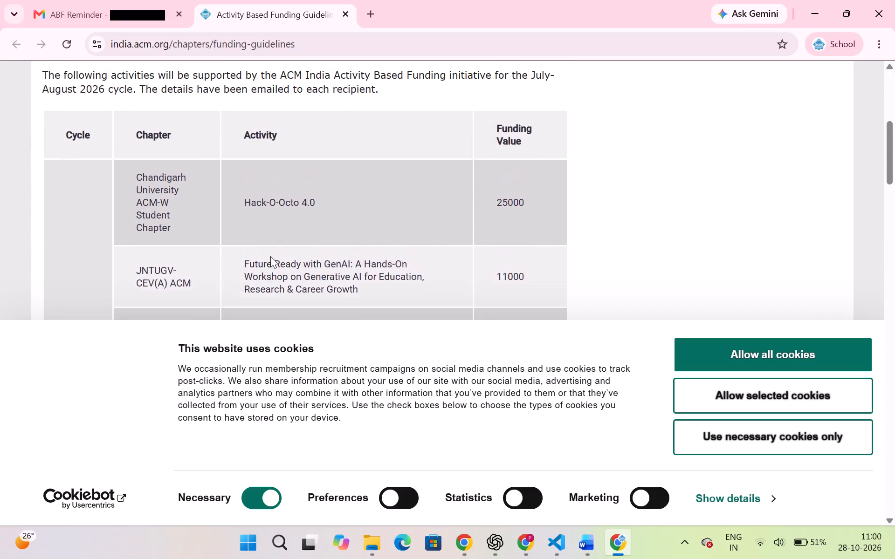
pyautogui.scroll(1, 270, 256)
pyautogui.scroll(-2, 270, 256)
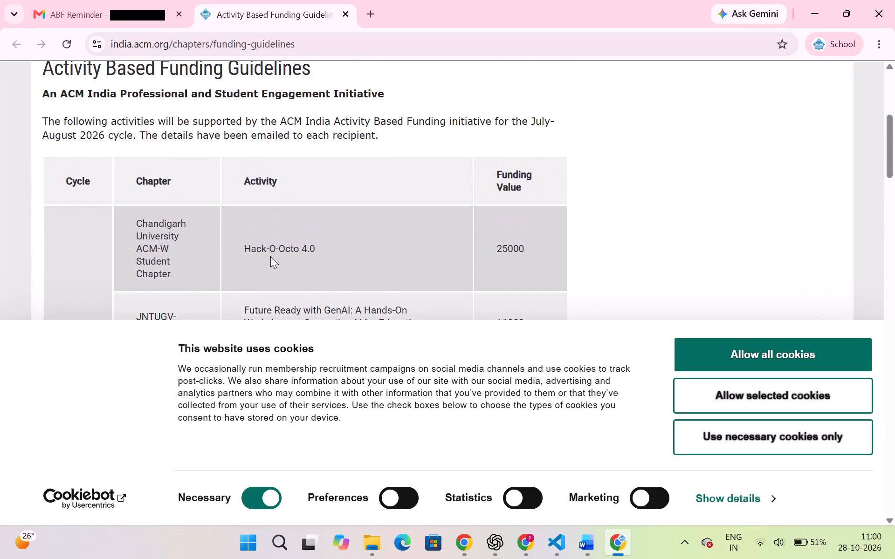
pyautogui.scroll(-4, 270, 256)
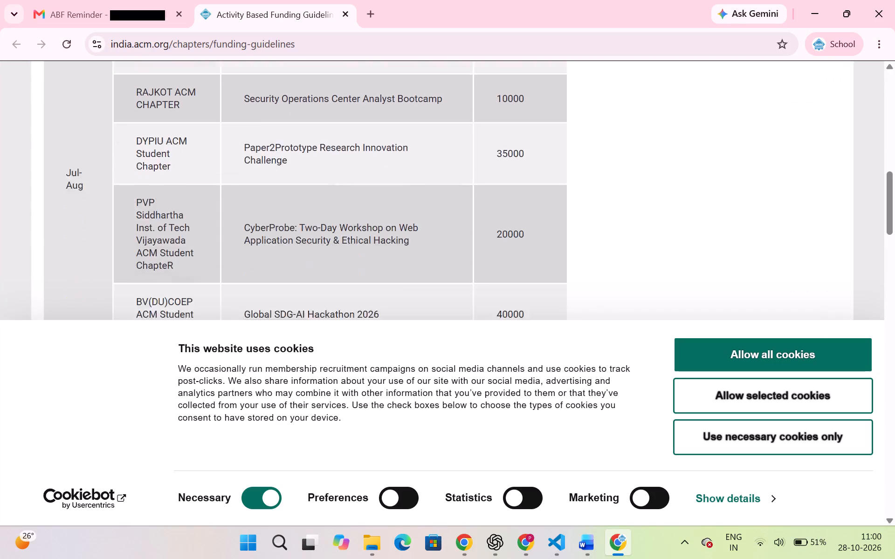
pyautogui.scroll(-3, 270, 256)
# Switch back to Word and continue the note after "our budget" with "will get funded by ACM india".
pyautogui.hotkey('alt', 'Tab')
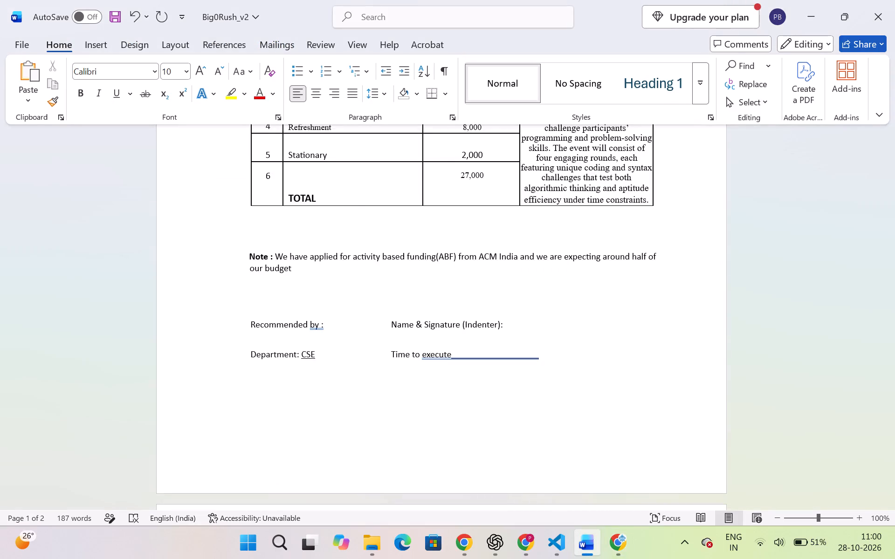
pyautogui.write('wiolol')
pyautogui.press('BackSpace')
pyautogui.press('BackSpace')
pyautogui.press('BackSpace')
pyautogui.press('BackSpace')
pyautogui.write('llg')
pyautogui.press('BackSpace')
pyautogui.press('space')
pyautogui.write('get')
pyautogui.press('space')
pyautogui.write('funded')
pyautogui.press('space')
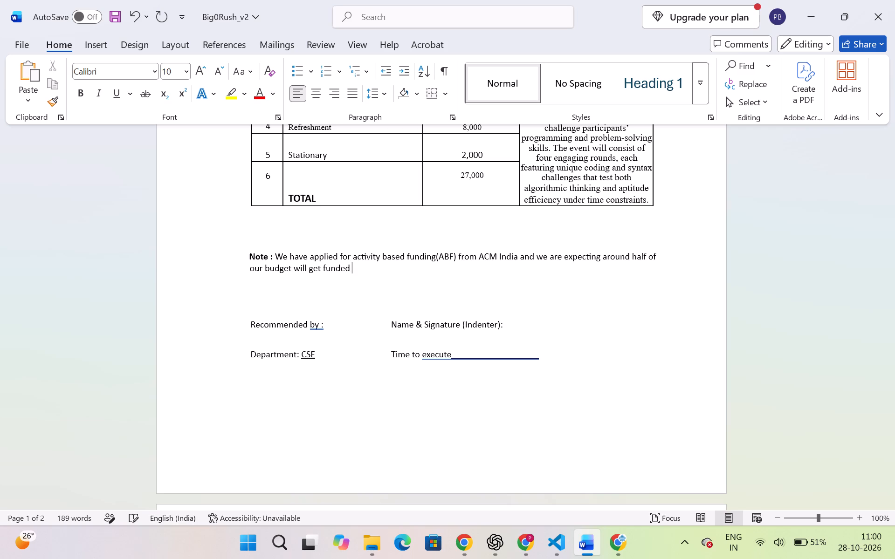
pyautogui.write('by')
pyautogui.press('space')
pyautogui.write('ACM india and')
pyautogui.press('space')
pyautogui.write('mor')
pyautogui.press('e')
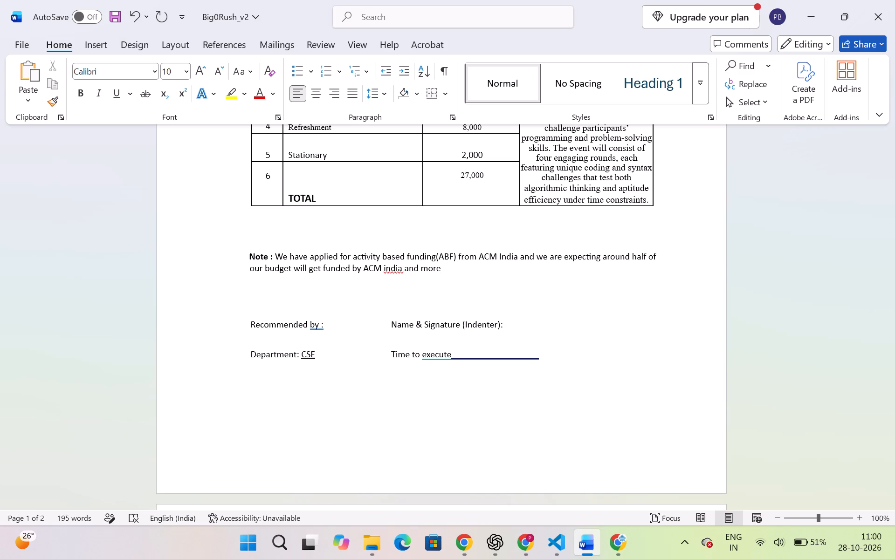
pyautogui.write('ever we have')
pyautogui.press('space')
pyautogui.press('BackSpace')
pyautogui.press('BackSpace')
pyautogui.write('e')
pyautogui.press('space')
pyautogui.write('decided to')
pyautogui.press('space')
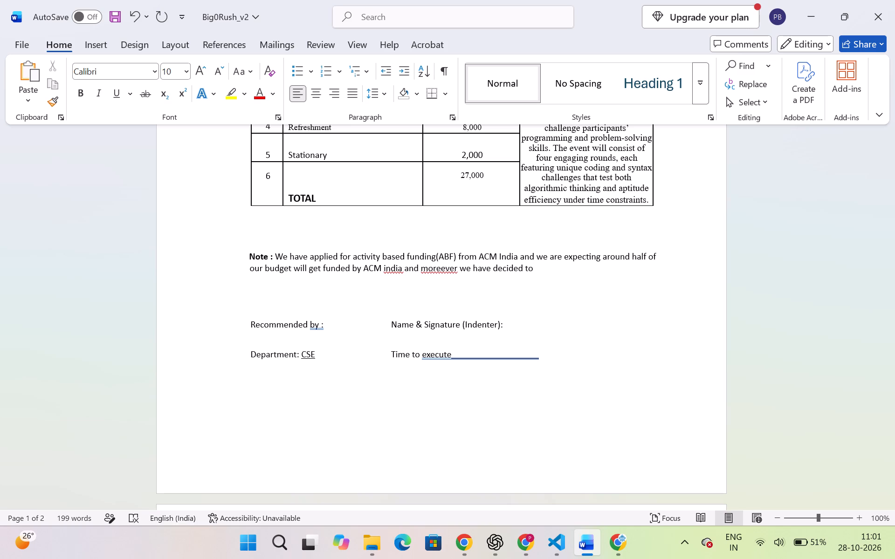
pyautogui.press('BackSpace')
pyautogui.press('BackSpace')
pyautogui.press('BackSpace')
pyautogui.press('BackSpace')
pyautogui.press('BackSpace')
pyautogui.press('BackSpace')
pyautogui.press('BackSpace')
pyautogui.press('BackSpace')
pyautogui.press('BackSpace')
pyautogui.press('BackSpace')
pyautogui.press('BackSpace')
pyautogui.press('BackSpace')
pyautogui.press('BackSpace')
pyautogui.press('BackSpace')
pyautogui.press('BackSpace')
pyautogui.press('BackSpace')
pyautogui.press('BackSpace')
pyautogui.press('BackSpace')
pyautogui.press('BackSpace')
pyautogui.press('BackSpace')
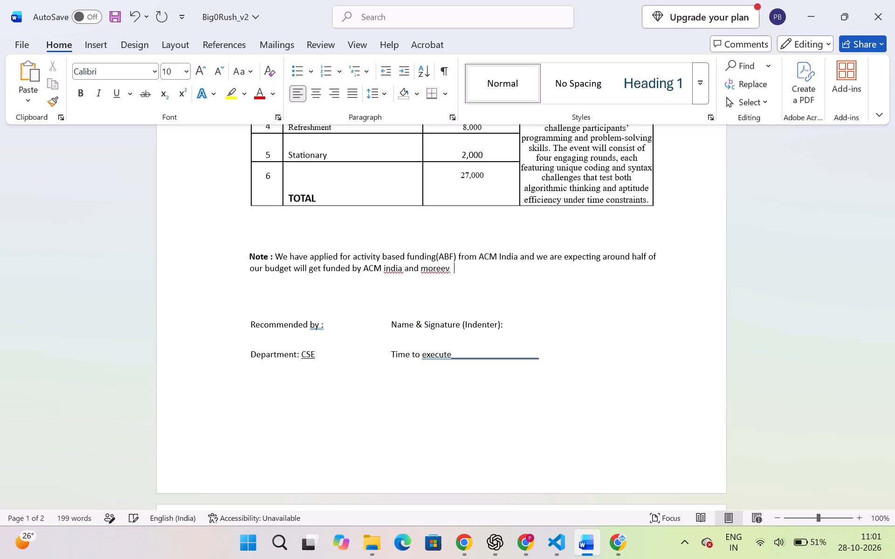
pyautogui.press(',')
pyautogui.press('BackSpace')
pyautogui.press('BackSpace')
# Capitalize "India" after the last "ACM" in the note and end the sentence with a period.
pyautogui.press('BackSpace')
pyautogui.press('BackSpace')
pyautogui.press('BackSpace')
pyautogui.press('BackSpace')
pyautogui.write('India')
pyautogui.press('.')
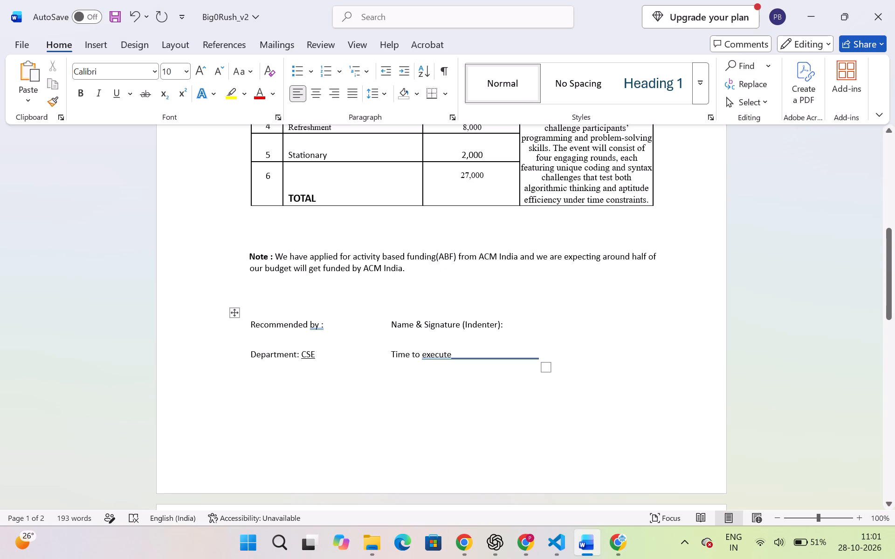
pyautogui.moveTo(273, 256); pyautogui.dragTo(420, 283)
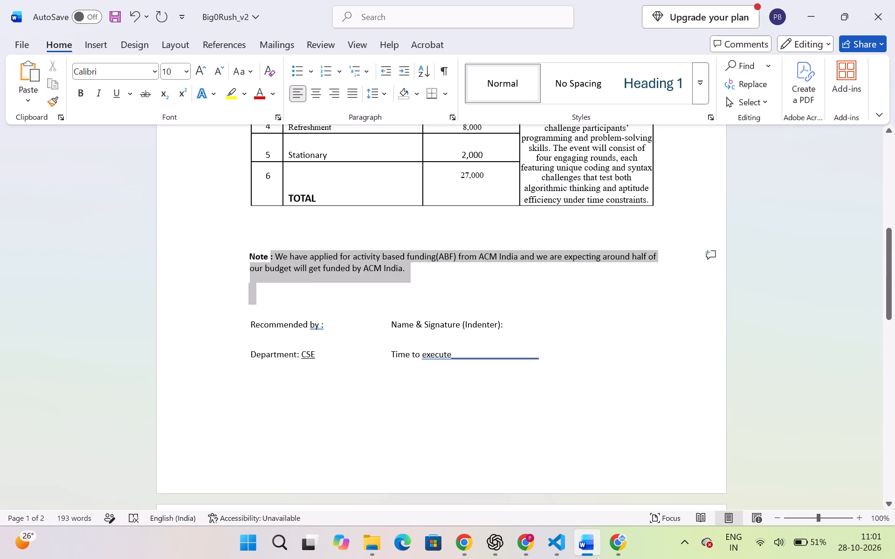
pyautogui.moveTo(420, 283); pyautogui.dragTo(422, 276)
pyautogui.hotkey('ctrl', 'c')
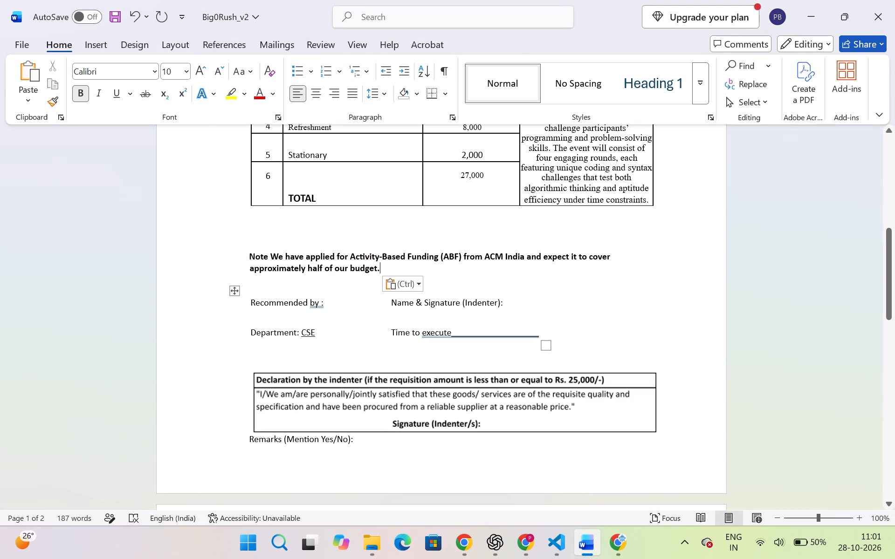
# Remove the bold formatting from the pasted sentence after "Note".
pyautogui.moveTo(270, 255); pyautogui.dragTo(395, 268)
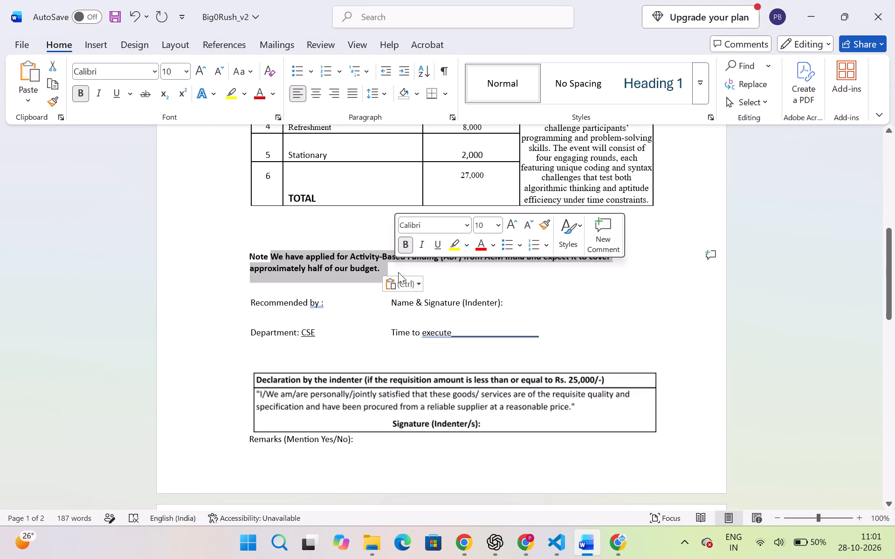
pyautogui.click(406, 243)
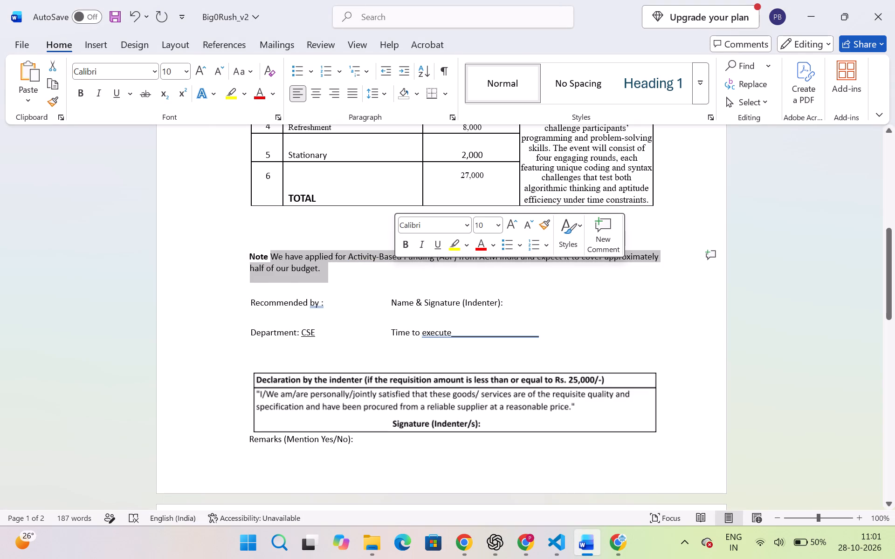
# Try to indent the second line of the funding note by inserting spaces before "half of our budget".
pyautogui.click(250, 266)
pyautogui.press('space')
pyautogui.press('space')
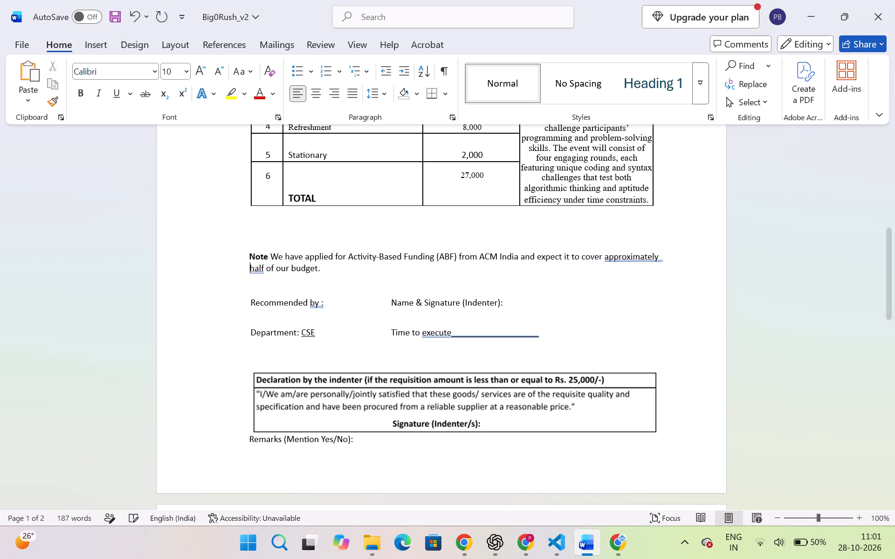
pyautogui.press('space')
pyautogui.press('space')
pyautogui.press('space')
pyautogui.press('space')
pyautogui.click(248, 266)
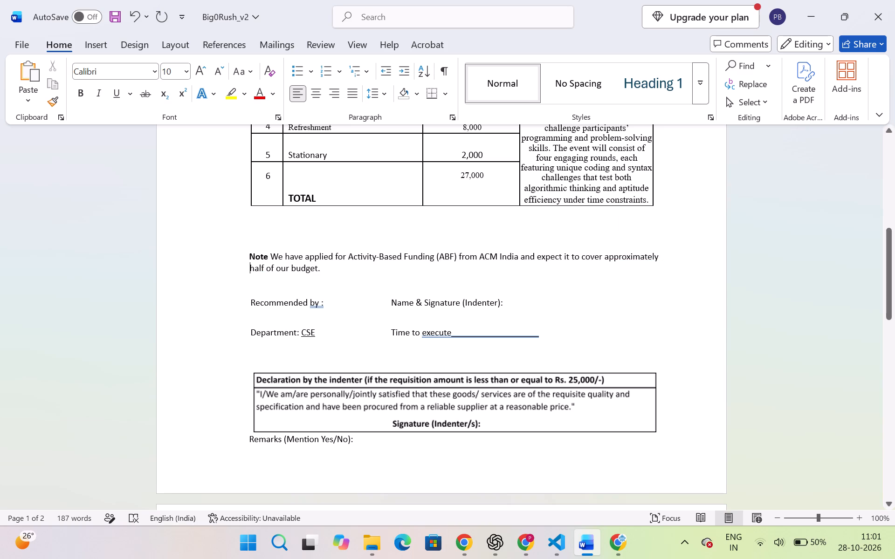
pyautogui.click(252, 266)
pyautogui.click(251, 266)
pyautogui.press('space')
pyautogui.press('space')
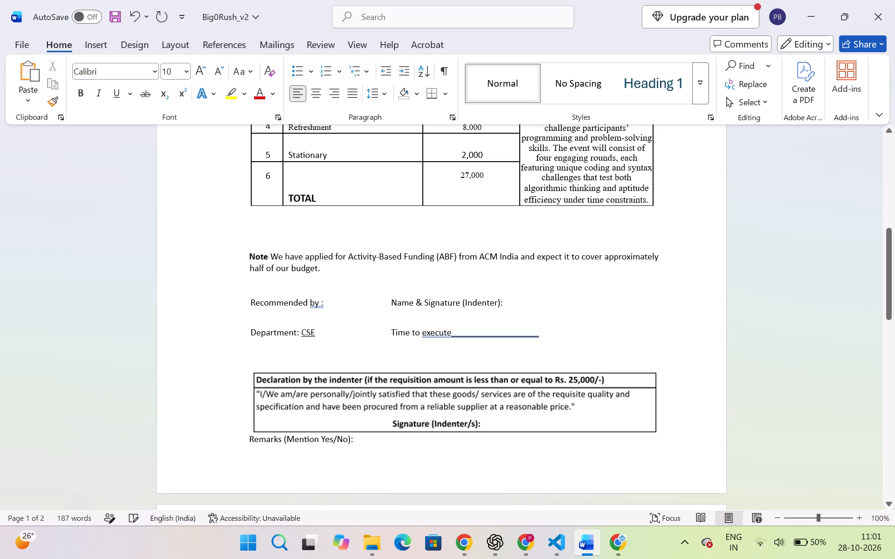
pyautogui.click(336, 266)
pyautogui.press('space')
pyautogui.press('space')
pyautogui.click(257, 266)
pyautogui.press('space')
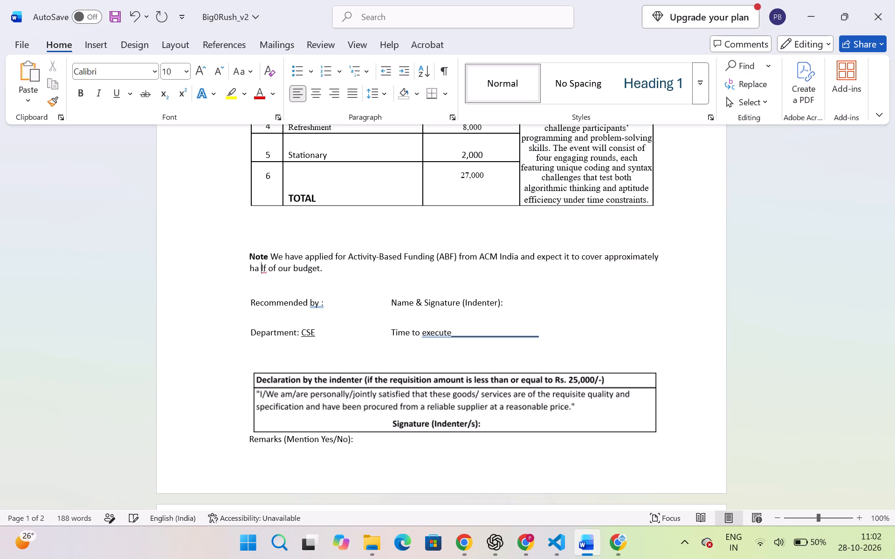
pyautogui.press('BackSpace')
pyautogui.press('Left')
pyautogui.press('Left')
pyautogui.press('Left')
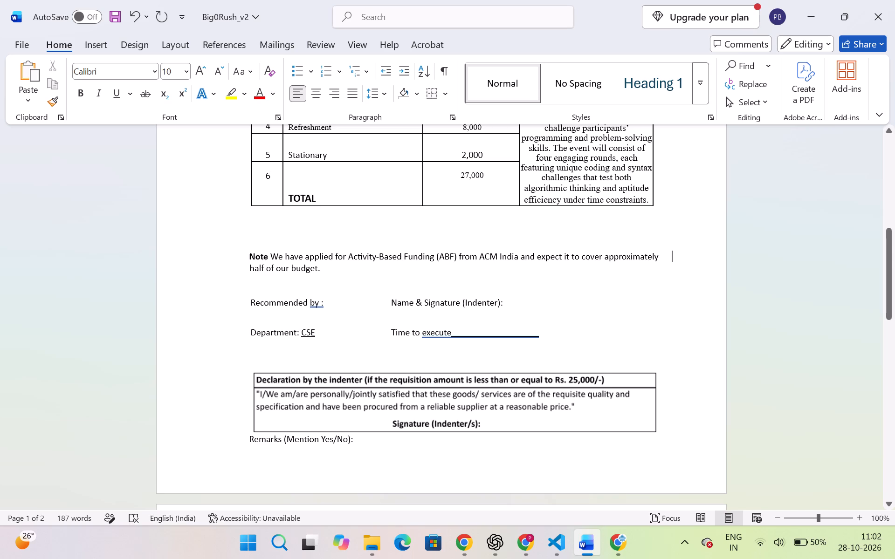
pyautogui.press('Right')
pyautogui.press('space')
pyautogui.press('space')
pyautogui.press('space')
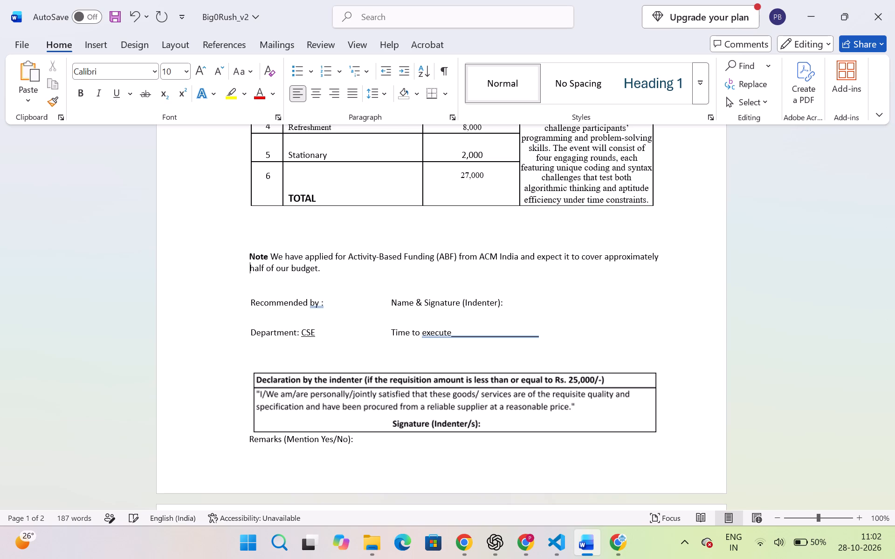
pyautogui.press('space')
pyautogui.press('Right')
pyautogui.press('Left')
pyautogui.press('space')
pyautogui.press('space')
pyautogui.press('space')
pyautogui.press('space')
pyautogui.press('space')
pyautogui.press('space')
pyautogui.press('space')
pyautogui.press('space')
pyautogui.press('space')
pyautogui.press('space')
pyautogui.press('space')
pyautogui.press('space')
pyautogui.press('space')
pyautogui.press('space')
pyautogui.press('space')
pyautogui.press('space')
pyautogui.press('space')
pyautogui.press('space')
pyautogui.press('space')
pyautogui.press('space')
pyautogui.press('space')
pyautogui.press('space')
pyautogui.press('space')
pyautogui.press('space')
# Review the requisition slip from the cost table and funding note down to the second page's approval and budget sections.
pyautogui.scroll(19, 421, 384)
pyautogui.scroll(-3, 422, 375)
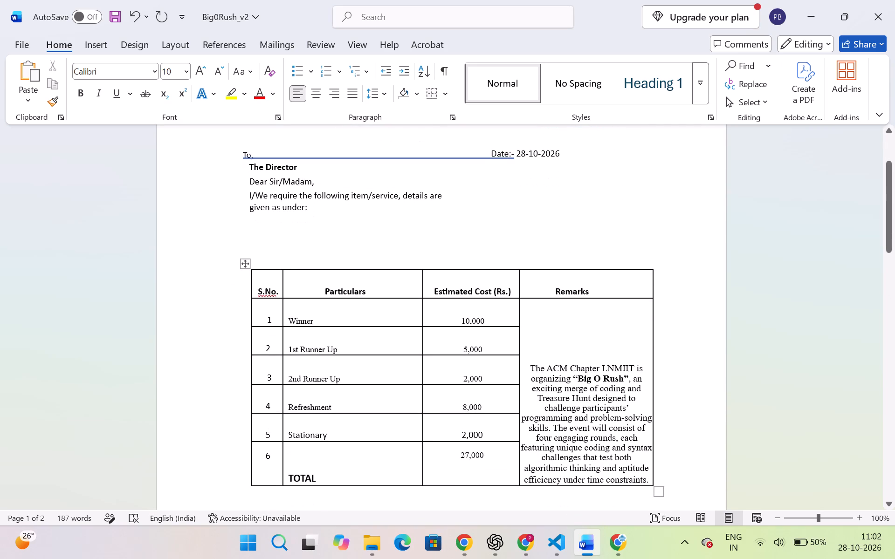
pyautogui.scroll(-3, 422, 375)
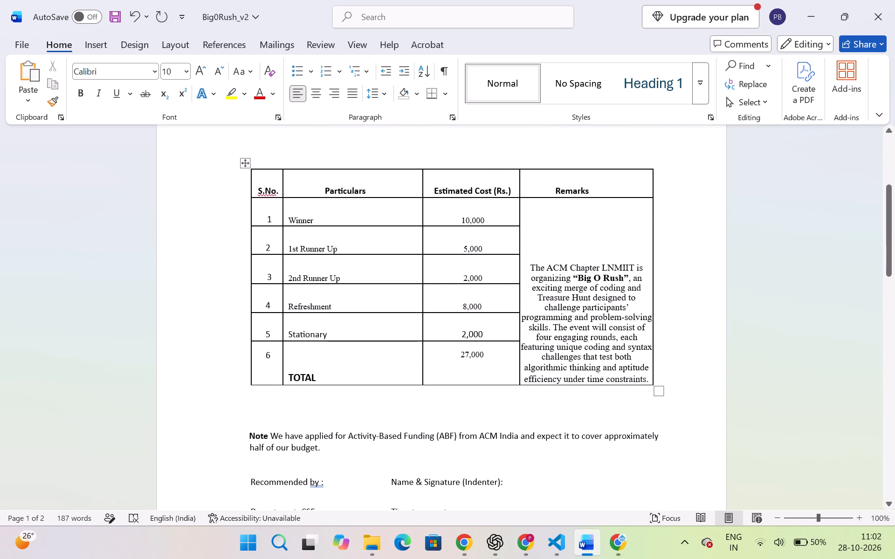
pyautogui.scroll(-4, 422, 375)
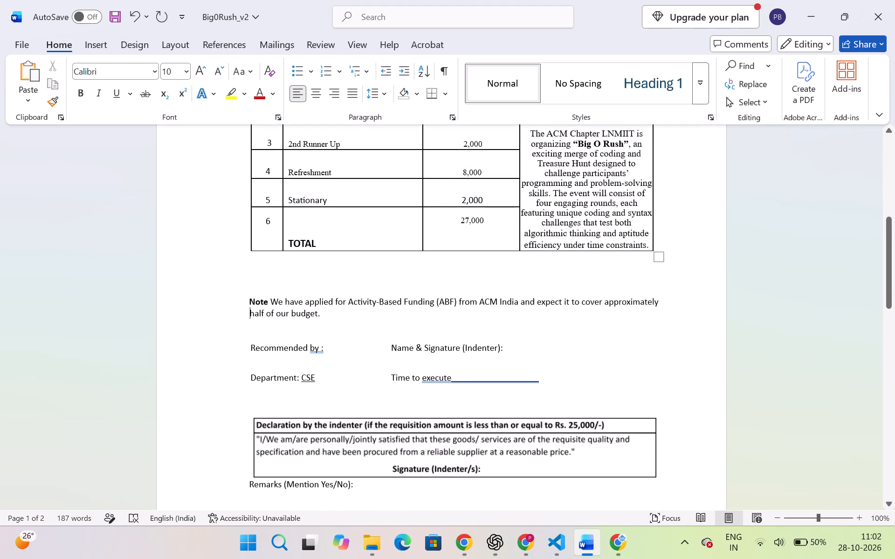
pyautogui.scroll(-4, 422, 375)
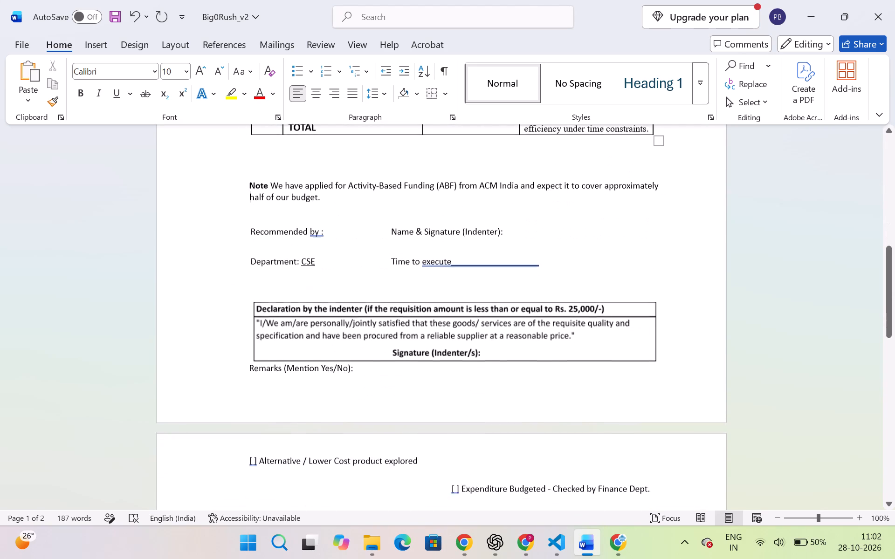
pyautogui.scroll(-2, 422, 375)
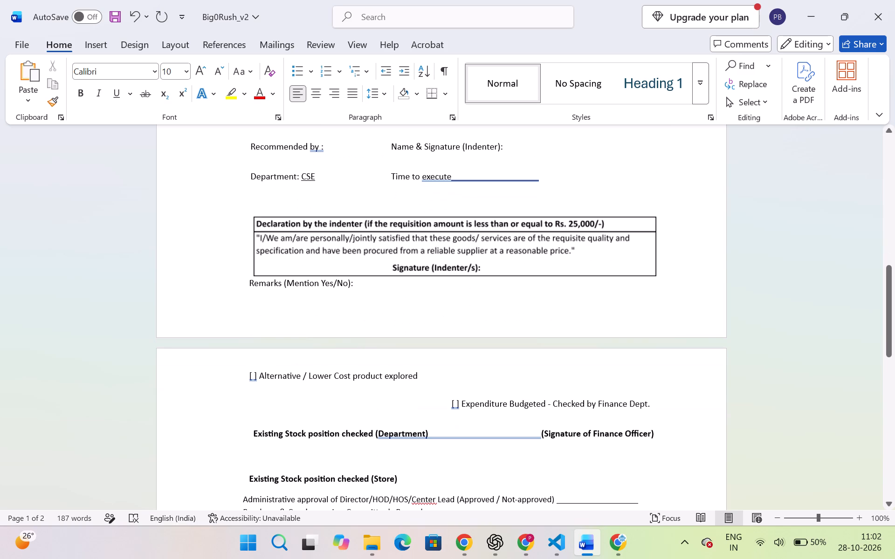
pyautogui.scroll(-6, 422, 375)
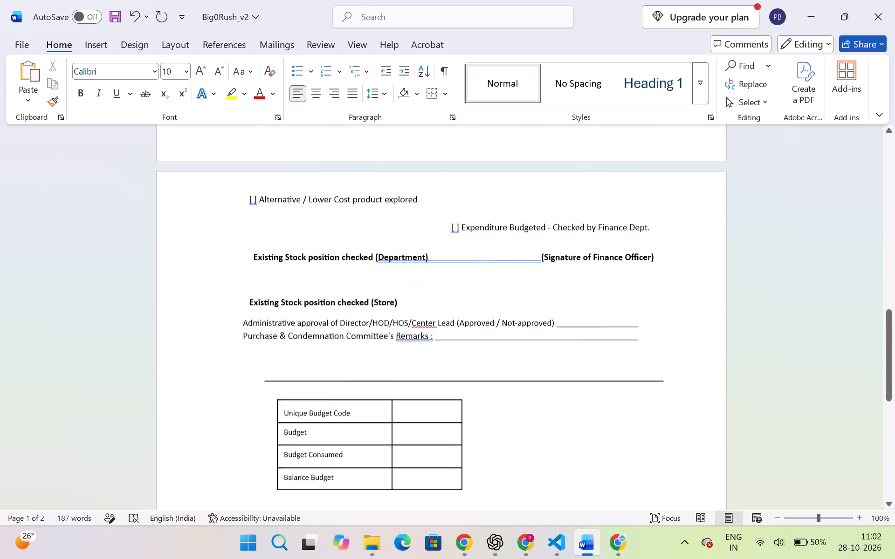
pyautogui.scroll(-1, 422, 375)
# Recheck the slip's first page, examining the date, the cost table with its total, the remarks and the funding note.
pyautogui.scroll(20, 422, 375)
pyautogui.scroll(3, 422, 375)
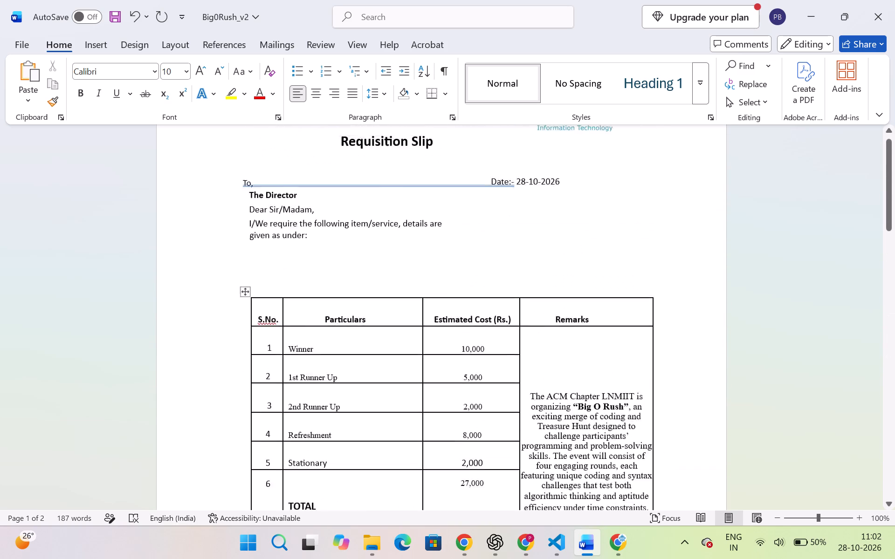
pyautogui.scroll(12, 422, 375)
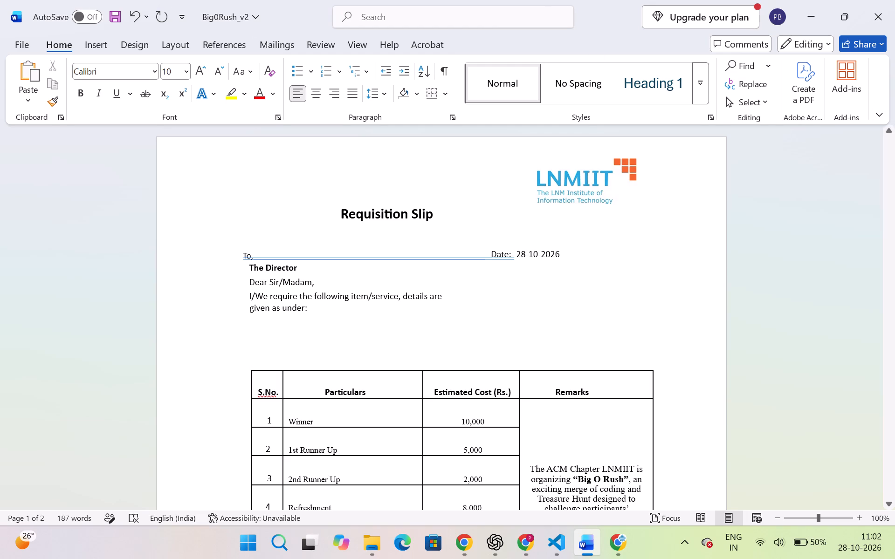
pyautogui.scroll(-1, 510, 404)
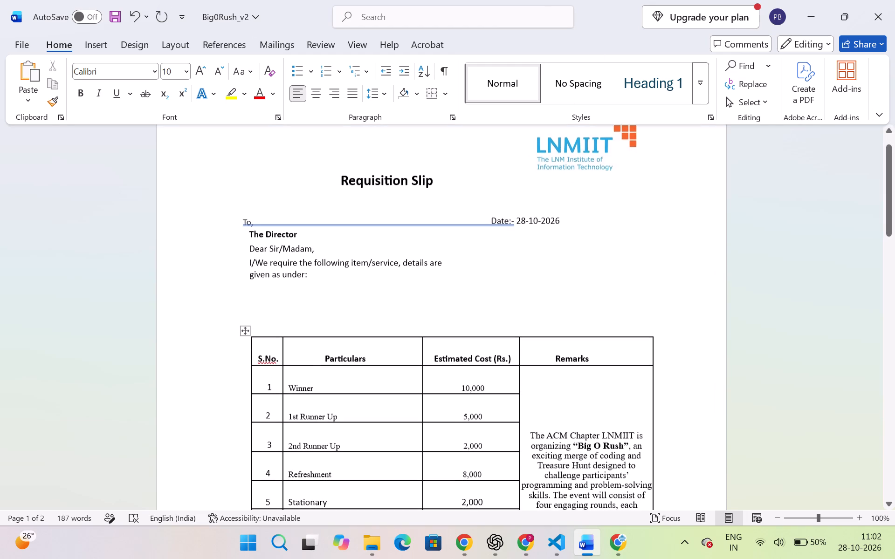
pyautogui.scroll(-4, 542, 379)
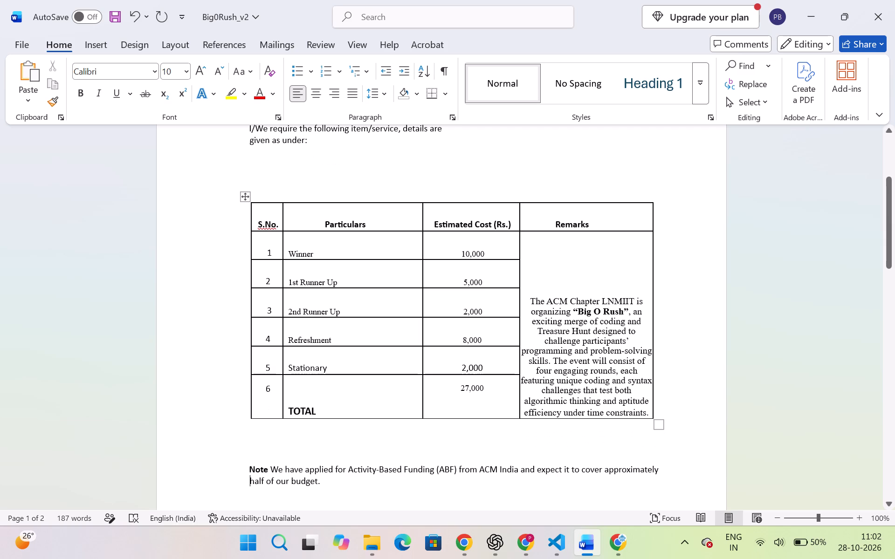
pyautogui.scroll(1, 545, 376)
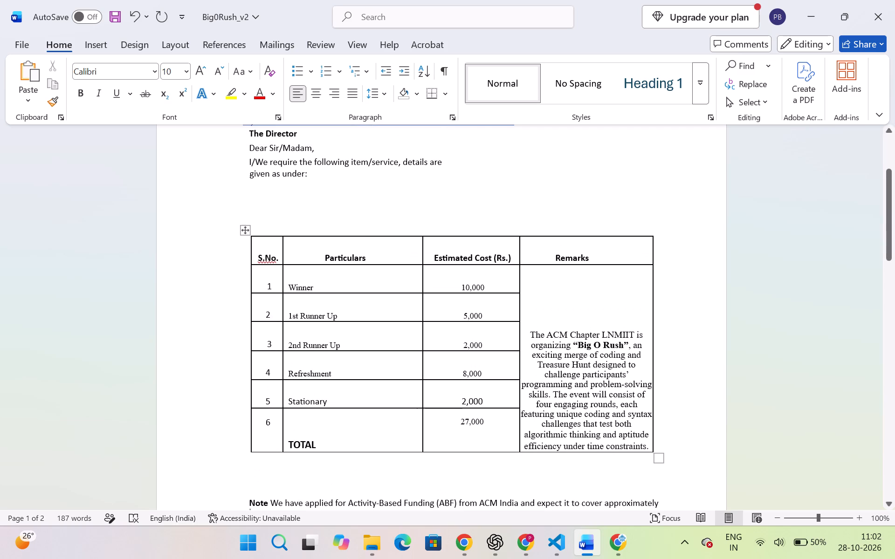
pyautogui.scroll(-4, 545, 376)
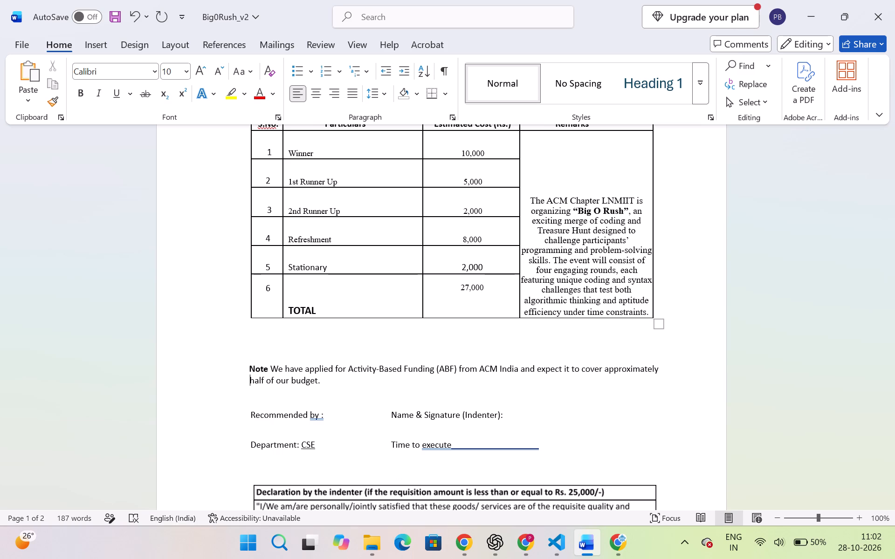
pyautogui.scroll(3, 545, 376)
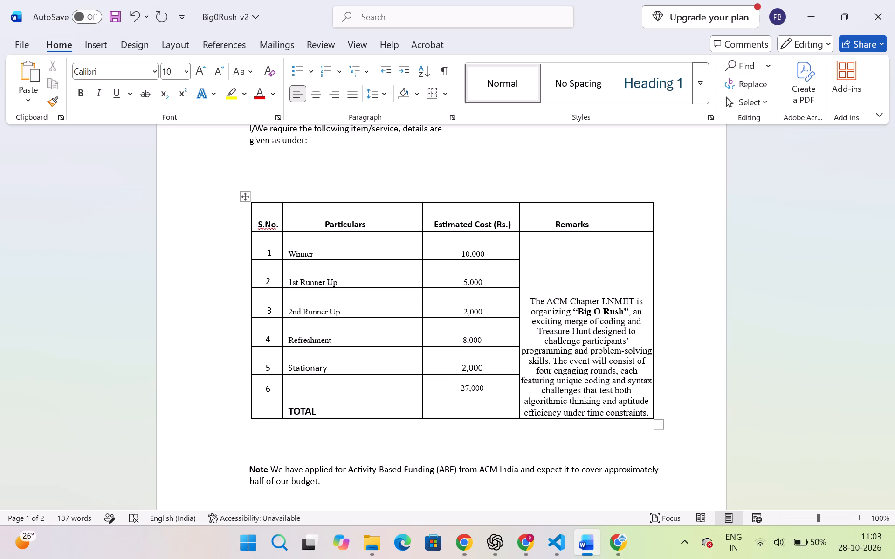
pyautogui.scroll(-1, 470, 308)
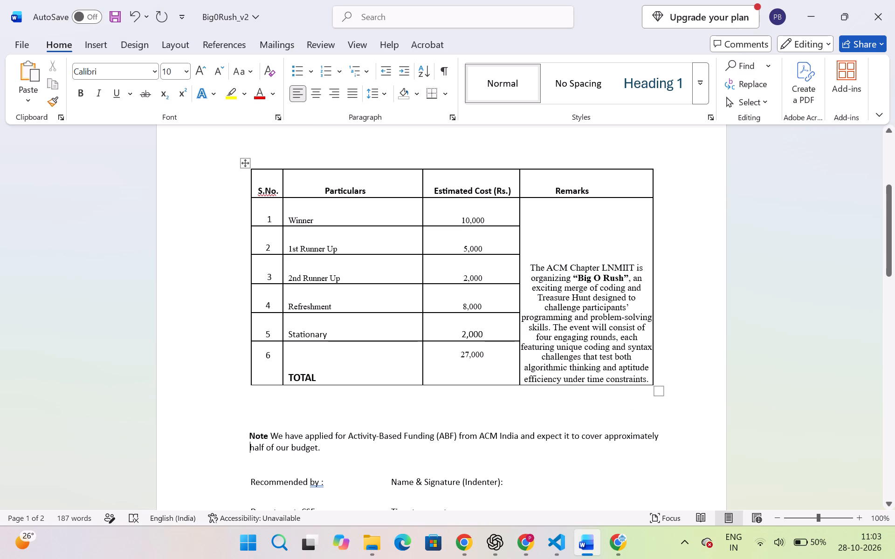
pyautogui.scroll(2, 470, 308)
pyautogui.scroll(-2, 470, 308)
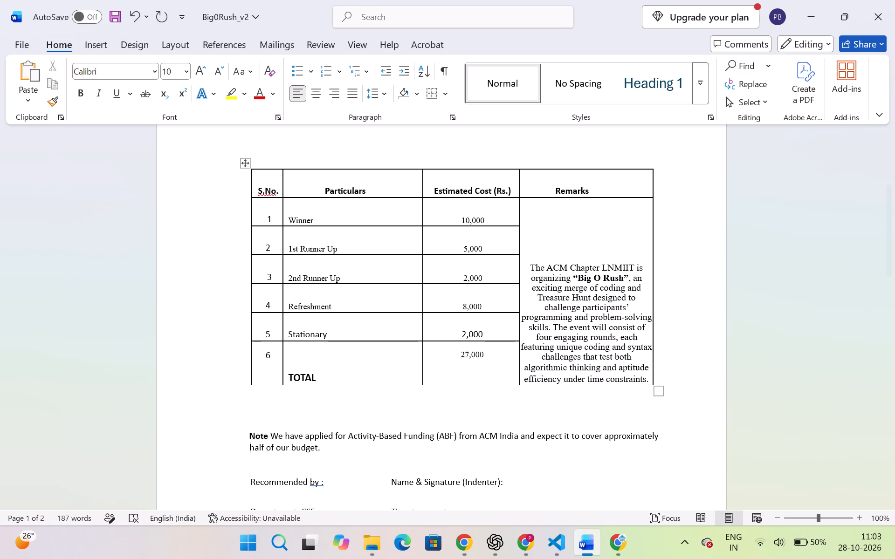
pyautogui.scroll(10, 482, 293)
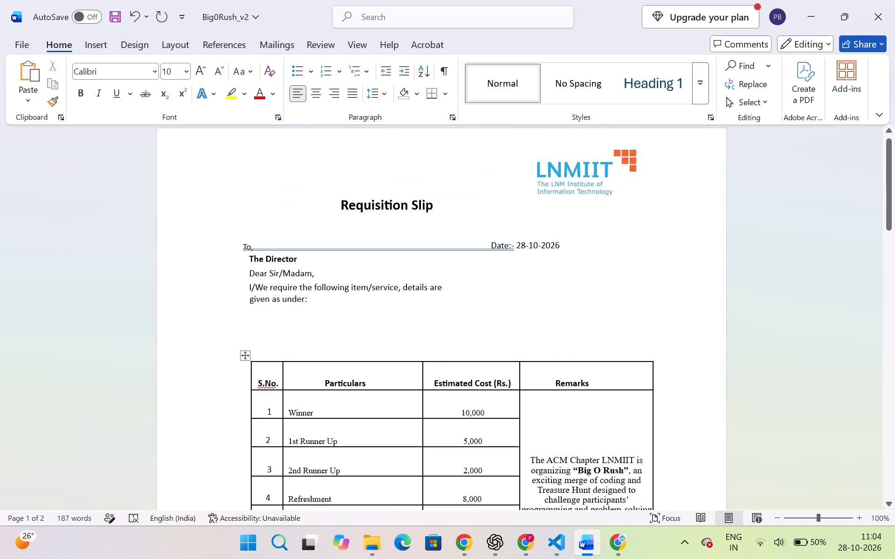
pyautogui.scroll(5, 482, 293)
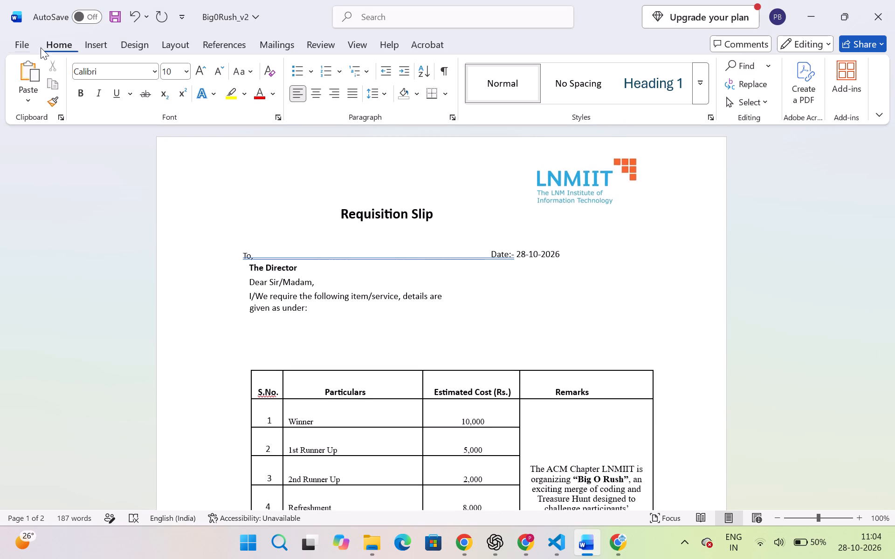
# Save a copy of the slip in the Documents folder as a Word Document named Big0Rush_requisition.
pyautogui.click(19, 42)
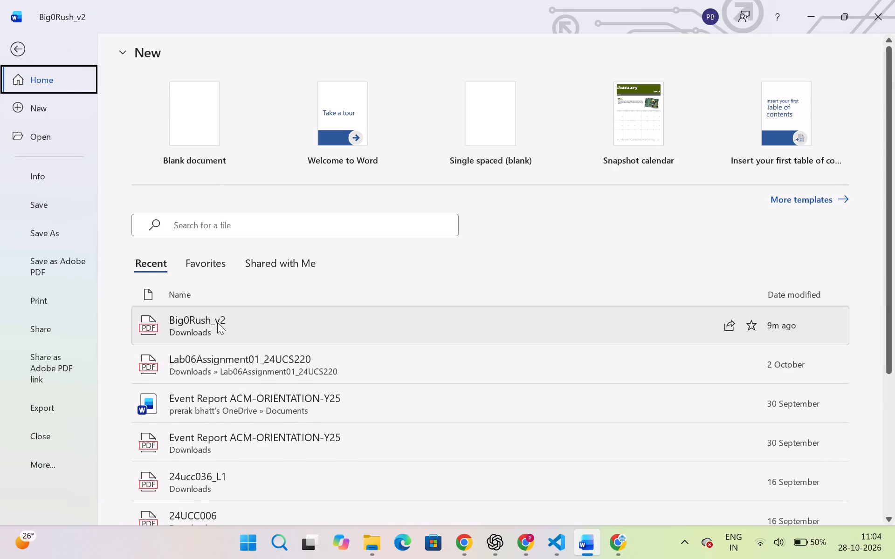
pyautogui.click(41, 227)
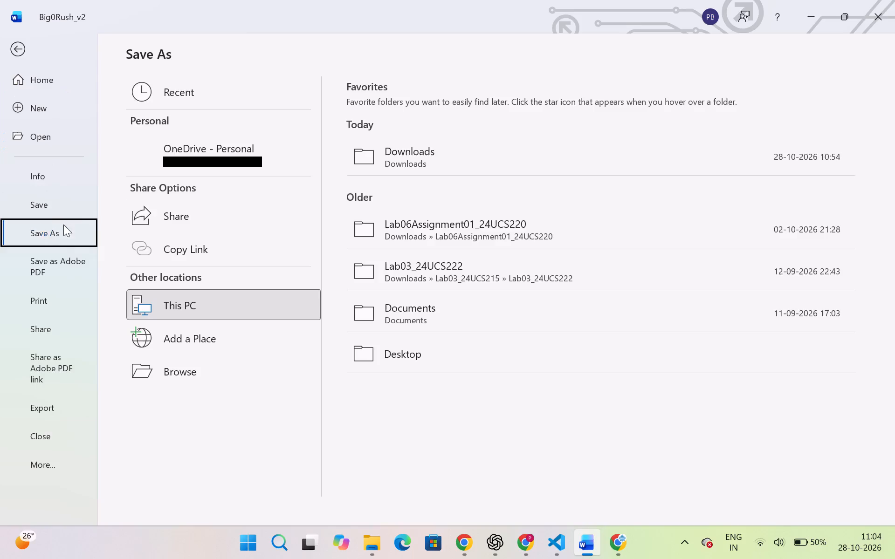
pyautogui.doubleClick(220, 307)
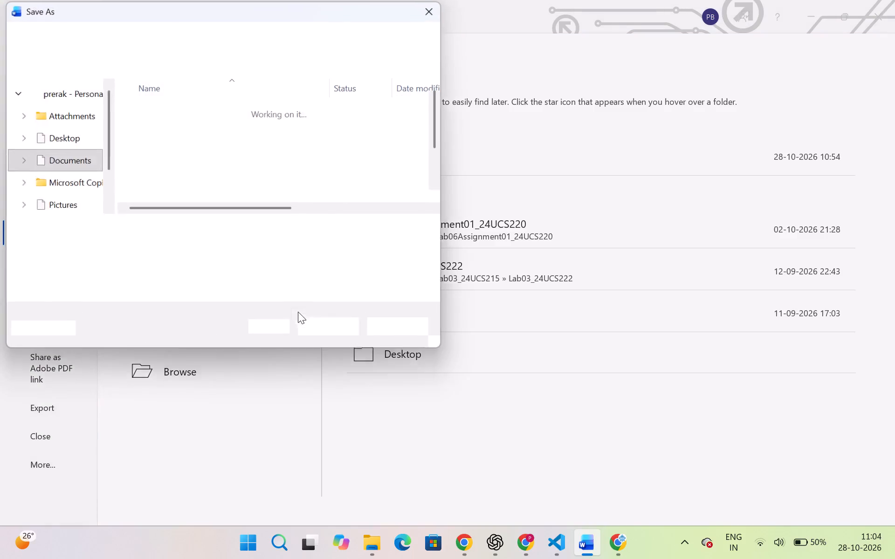
pyautogui.click(187, 241)
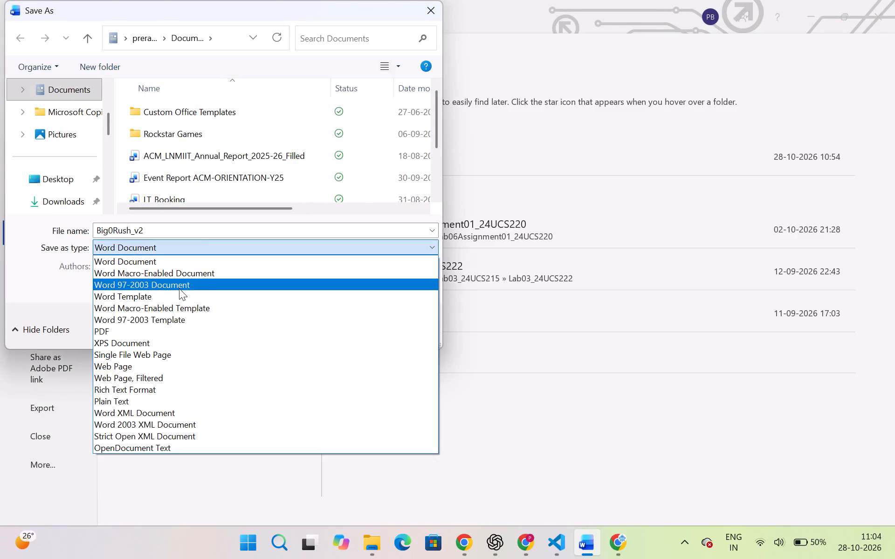
pyautogui.click(180, 260)
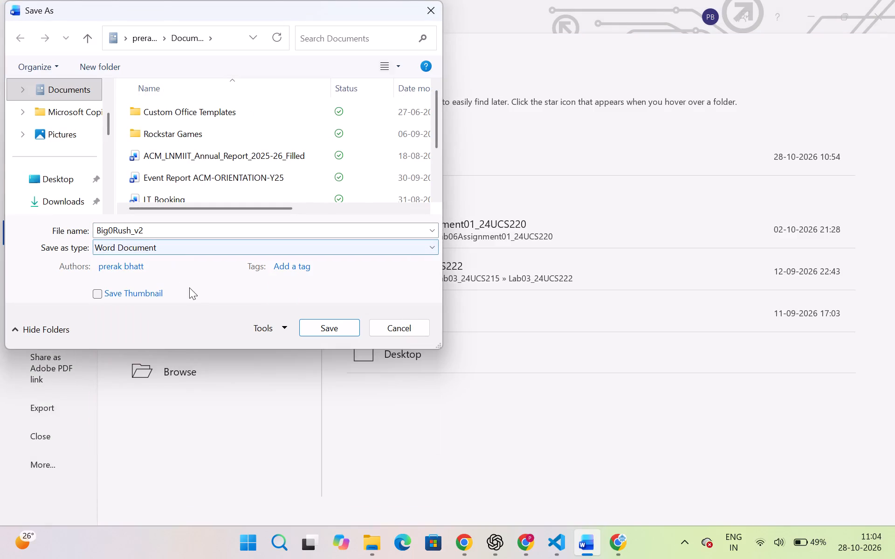
pyautogui.click(158, 231)
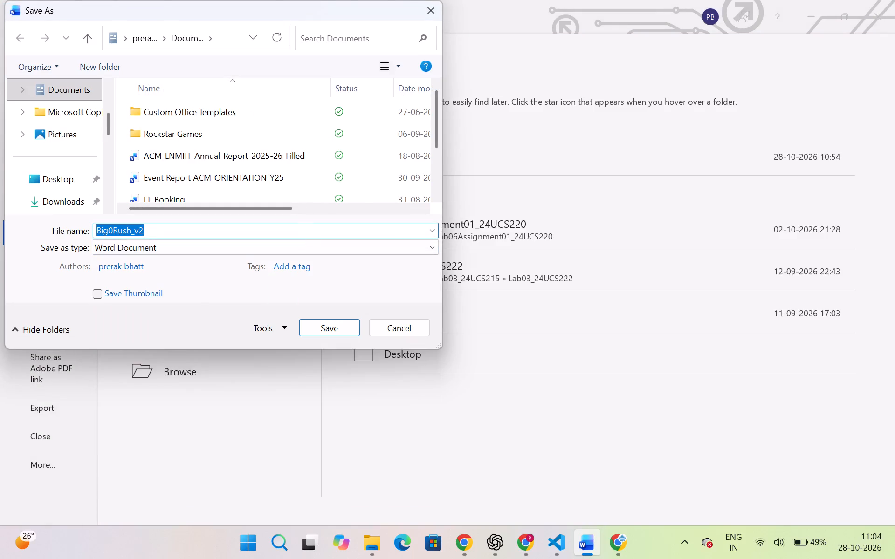
pyautogui.click(306, 231)
pyautogui.press('BackSpace')
pyautogui.press('BackSpace')
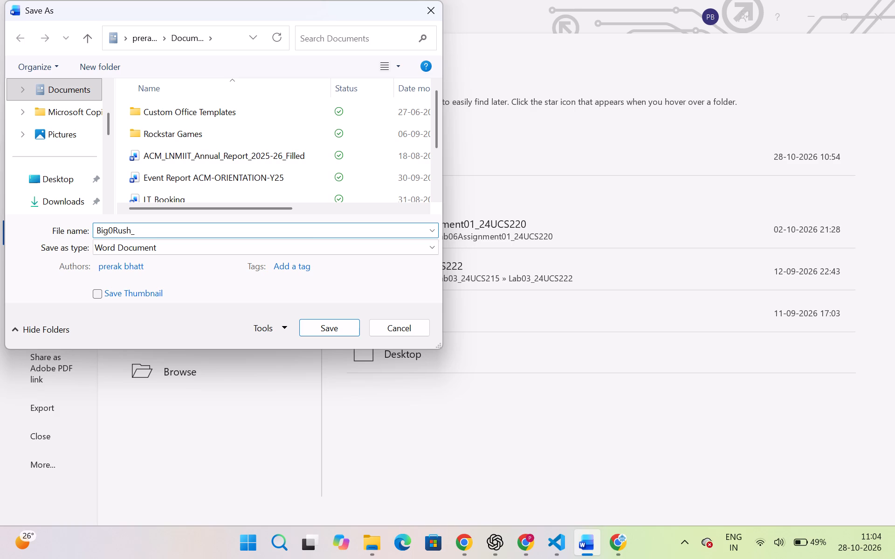
pyautogui.write('requization')
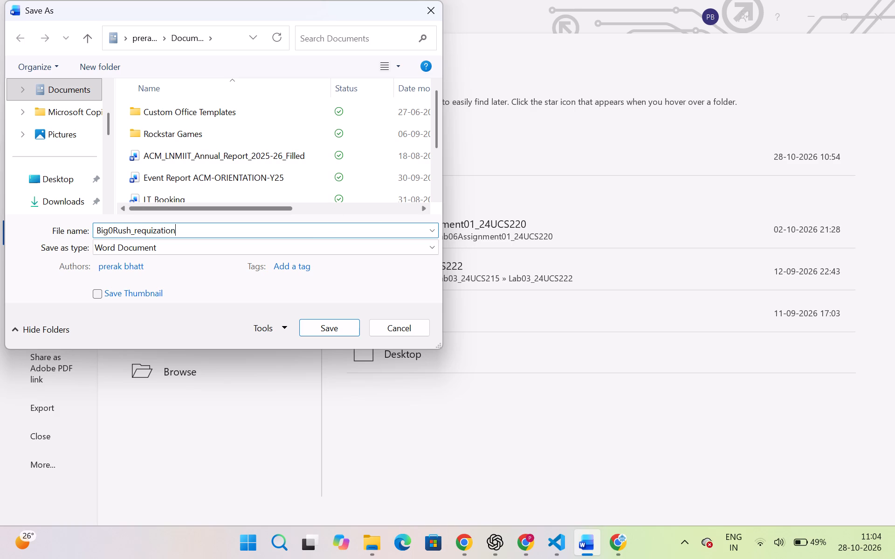
pyautogui.press('BackSpace')
pyautogui.press('BackSpace')
pyautogui.press('BackSpace')
pyautogui.press('BackSpace')
pyautogui.press('BackSpace')
pyautogui.press('BackSpace')
pyautogui.write('sition')
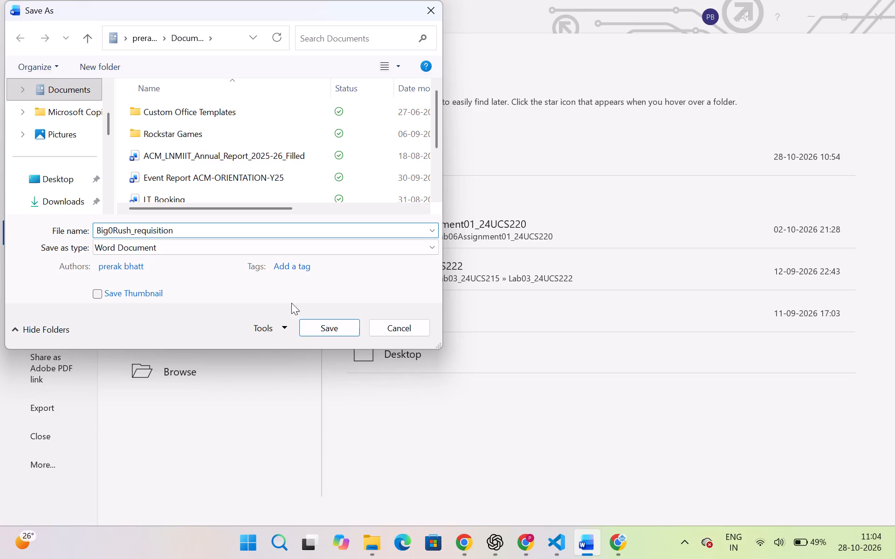
pyautogui.click(309, 324)
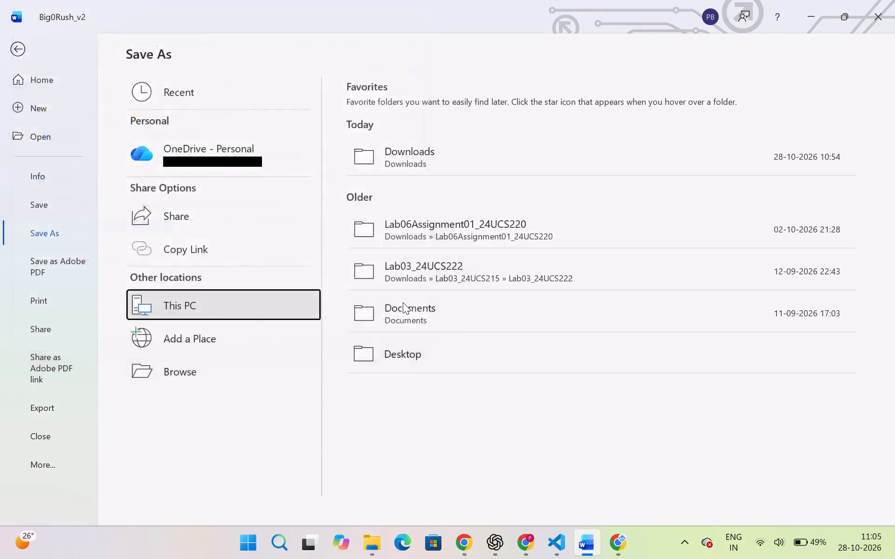
# Review the saved slip once more, examining the cost table, remarks, funding note, signature lines and indenter declaration.
pyautogui.scroll(-11, 402, 341)
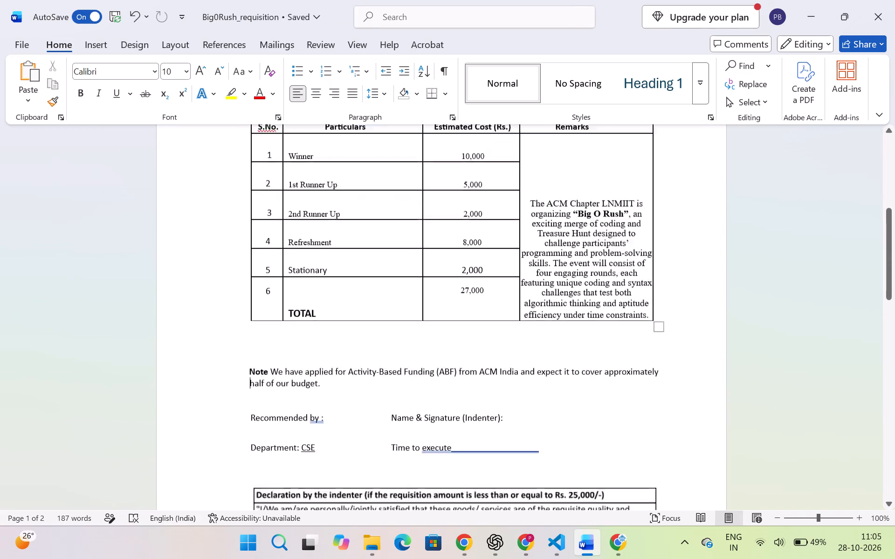
pyautogui.scroll(-4, 402, 341)
pyautogui.scroll(14, 402, 341)
pyautogui.scroll(-4, 332, 367)
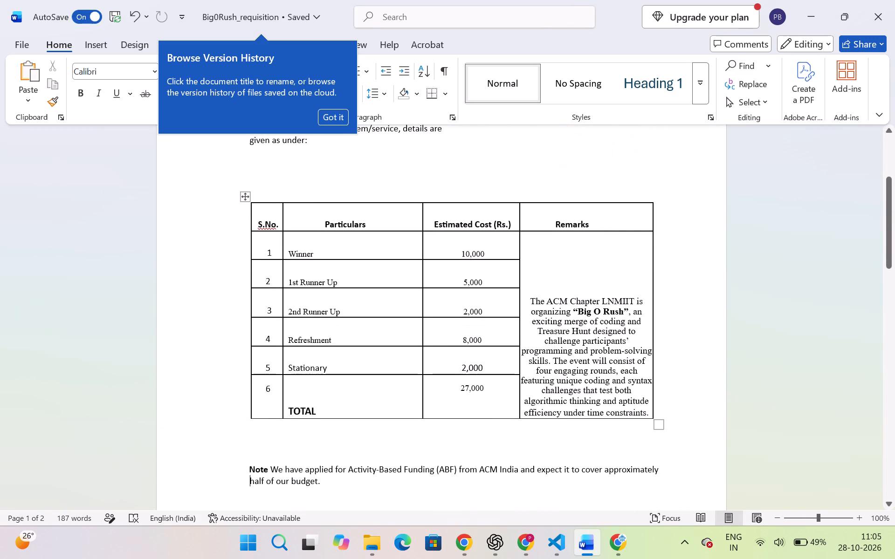
pyautogui.moveTo(455, 252); pyautogui.dragTo(585, 263)
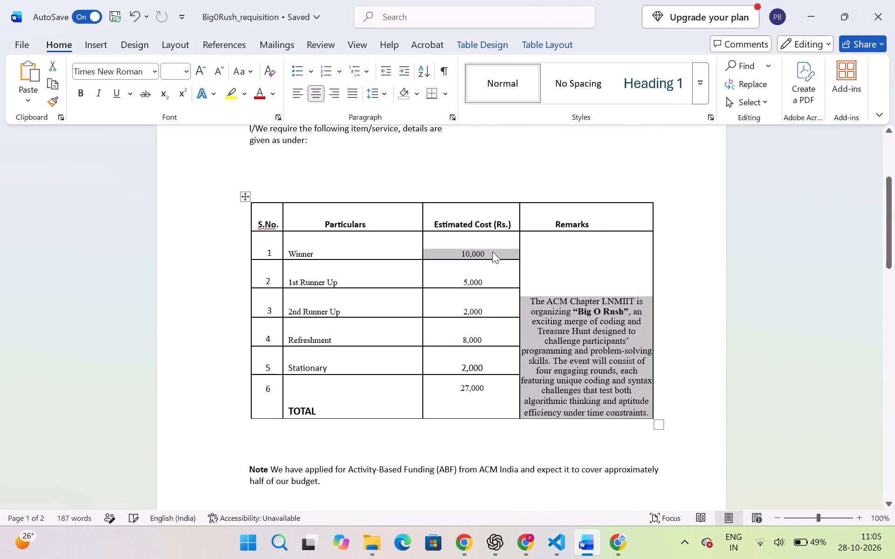
pyautogui.click(492, 252)
pyautogui.scroll(-5, 459, 293)
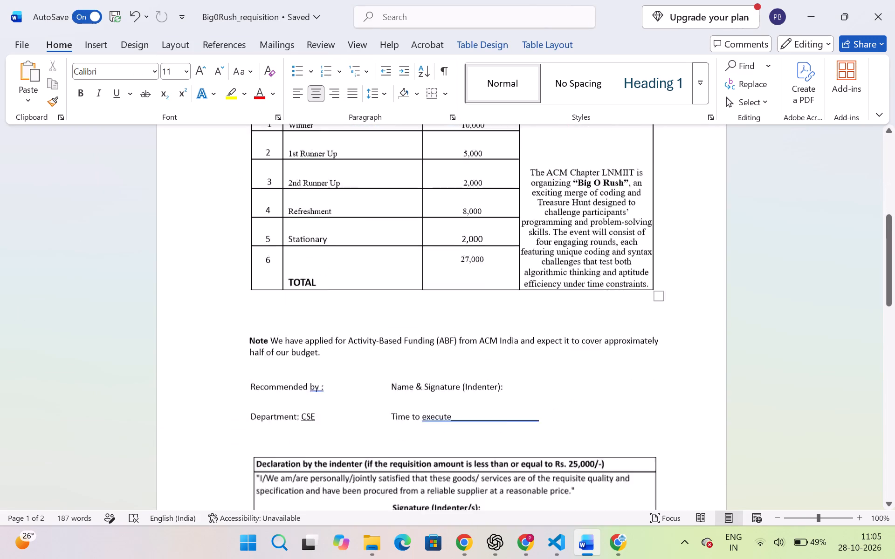
pyautogui.scroll(6, 459, 293)
pyautogui.scroll(-10, 459, 293)
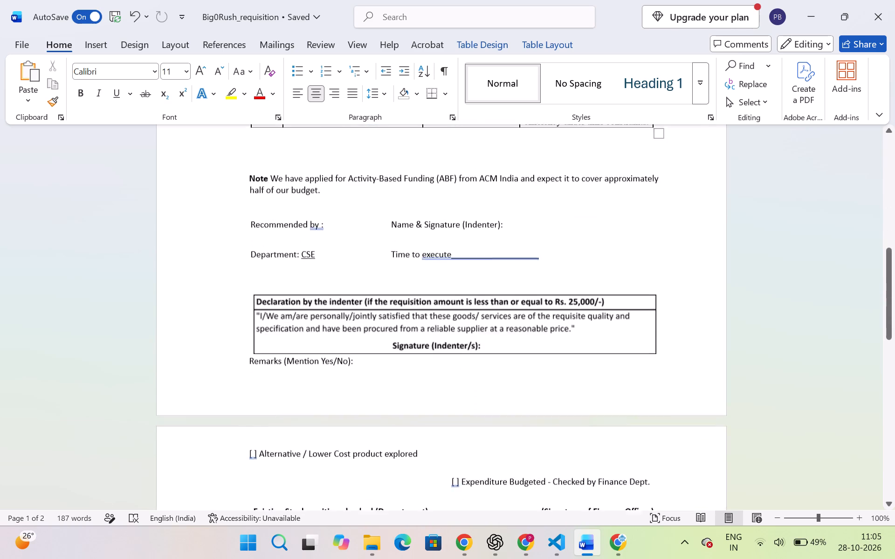
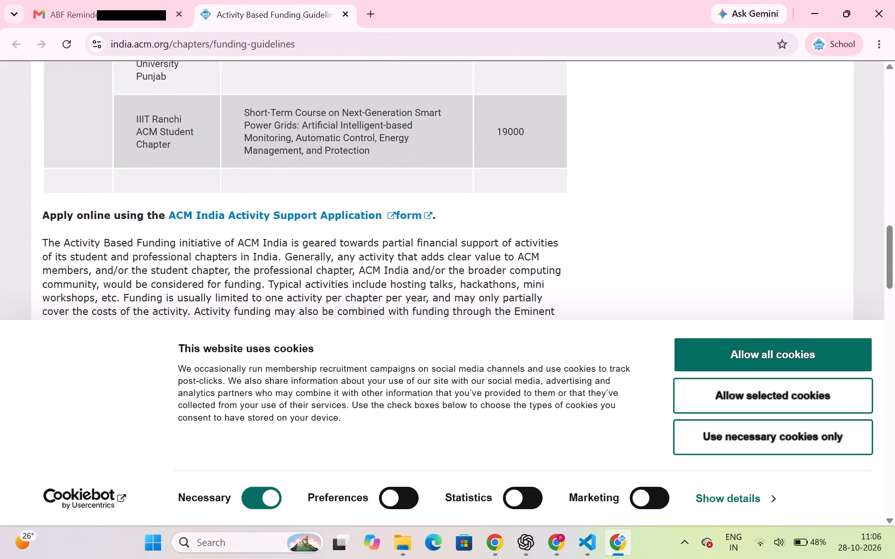
# Look back through the table of funded chapter activities and their amounts on the funding guidelines page.
pyautogui.scroll(4, 397, 246)
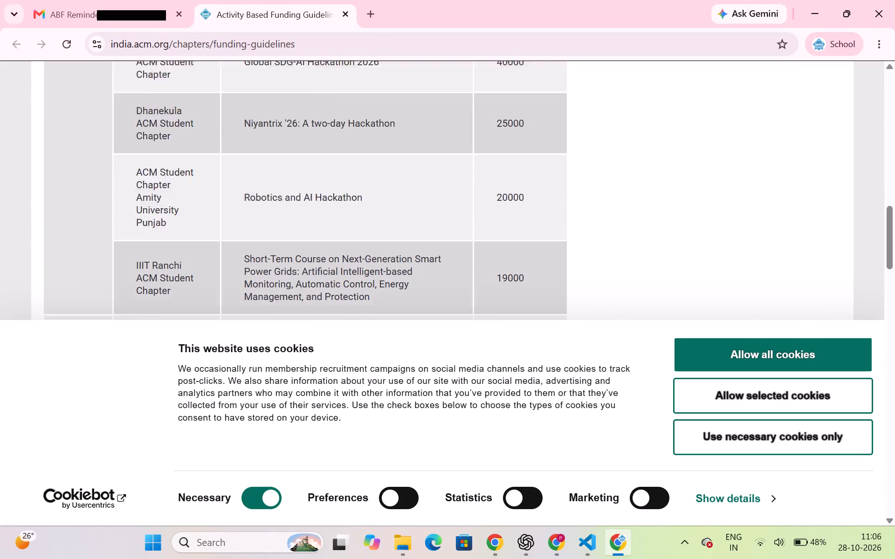
pyautogui.scroll(-2, 397, 246)
pyautogui.scroll(2, 397, 246)
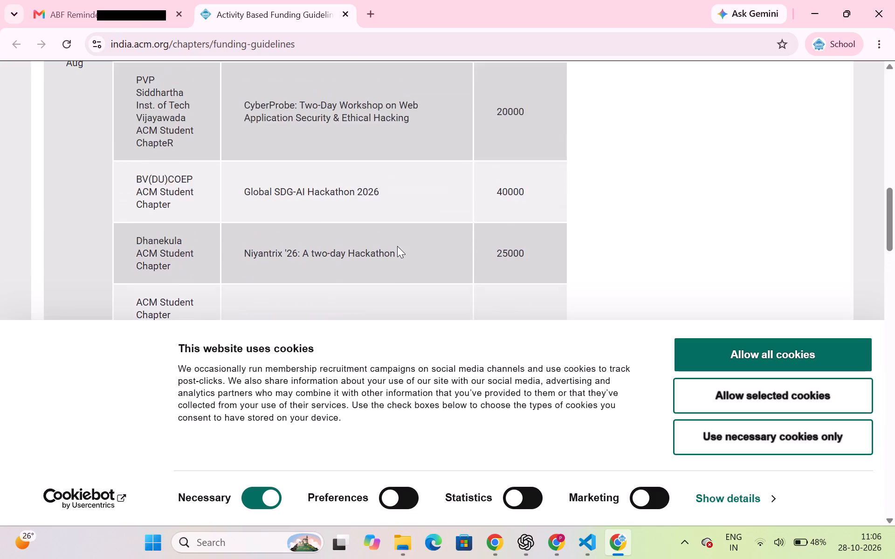
pyautogui.scroll(3, 397, 246)
pyautogui.scroll(-1, 397, 246)
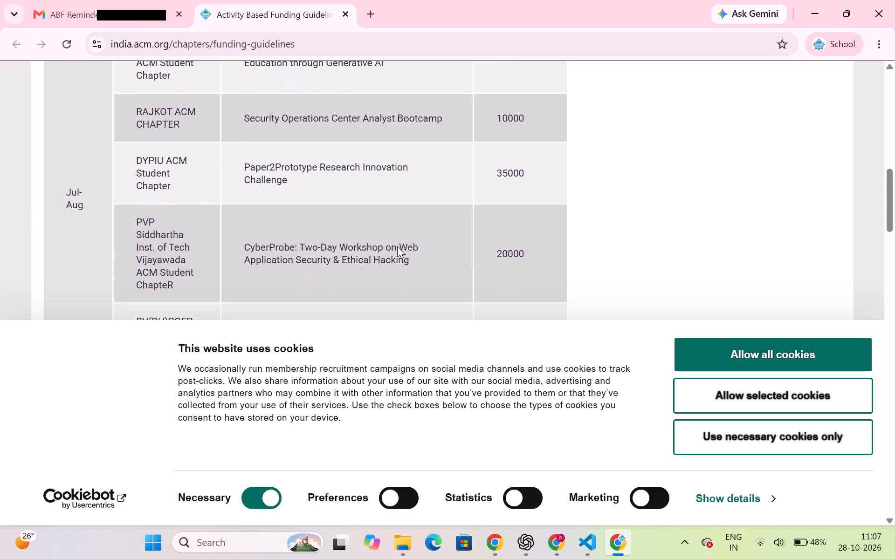
pyautogui.scroll(5, 397, 246)
# Read the Funding Rules and the activity selection criteria, highlighting the rule on the activity start date and notification deadline.
pyautogui.scroll(-16, 397, 246)
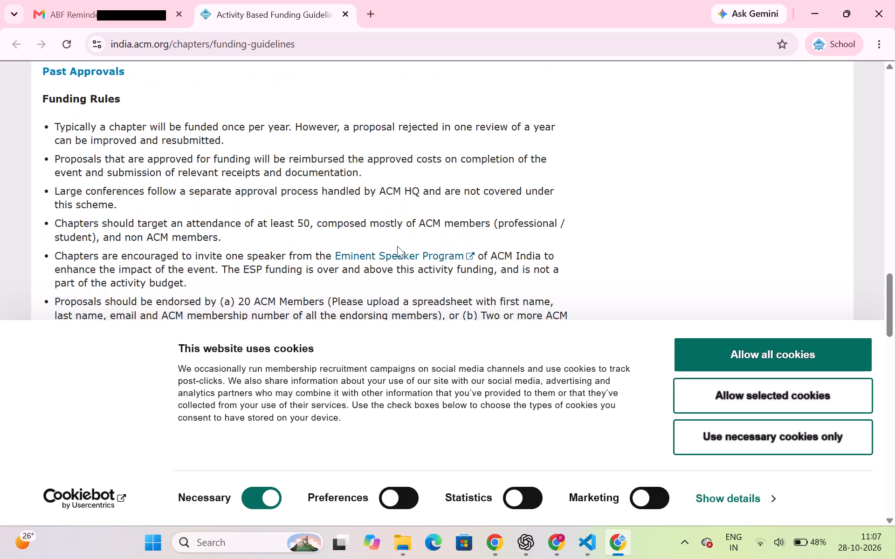
pyautogui.scroll(-2, 397, 246)
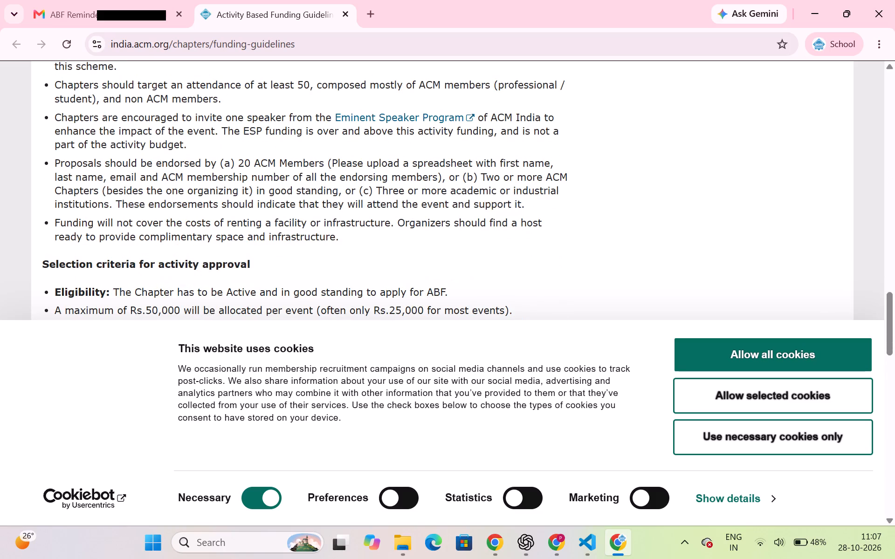
pyautogui.scroll(-1, 403, 200)
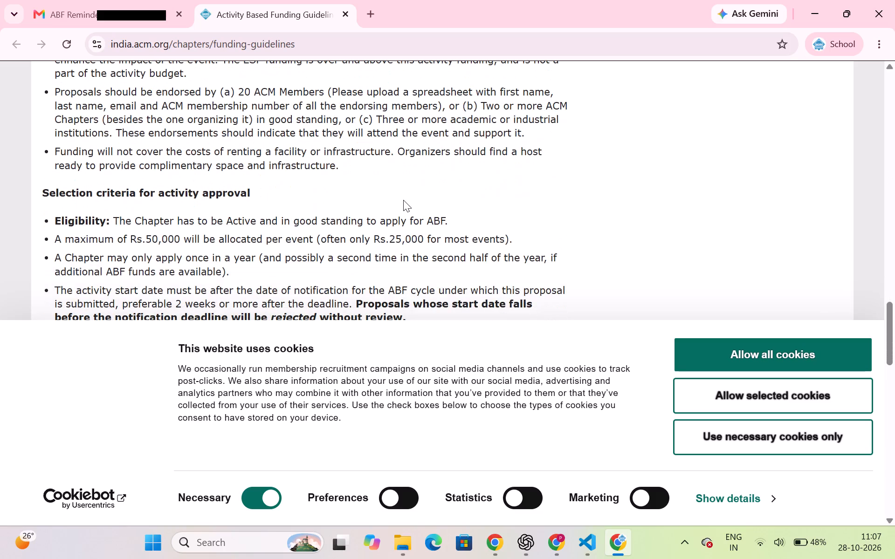
pyautogui.scroll(-1, 403, 200)
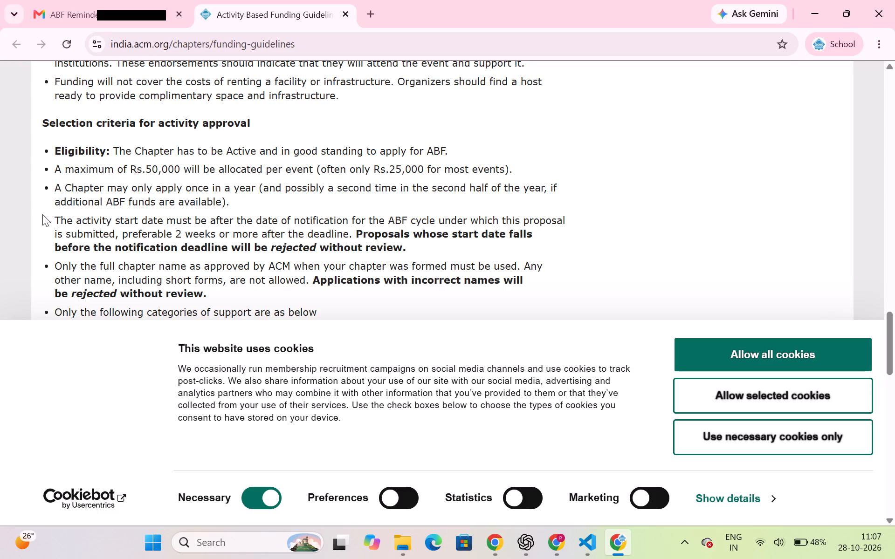
pyautogui.moveTo(48, 215); pyautogui.dragTo(266, 228)
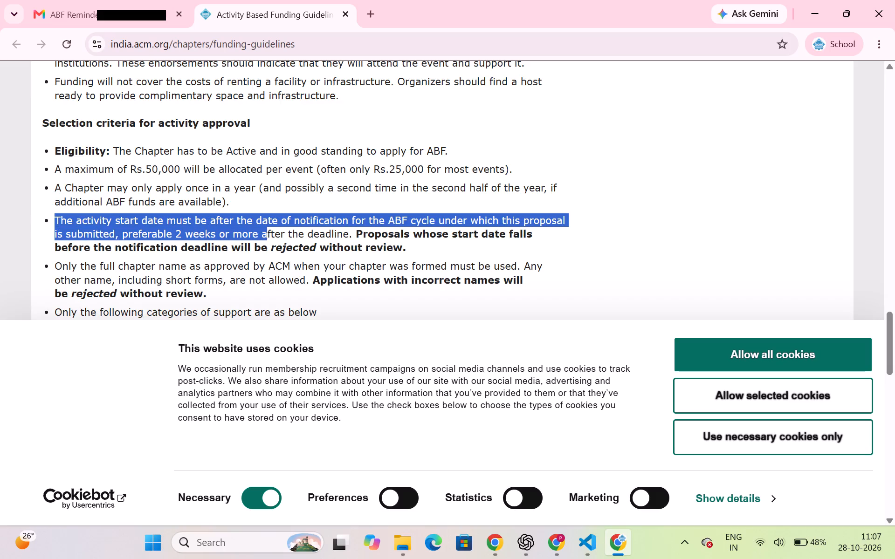
pyautogui.moveTo(266, 228); pyautogui.dragTo(363, 228)
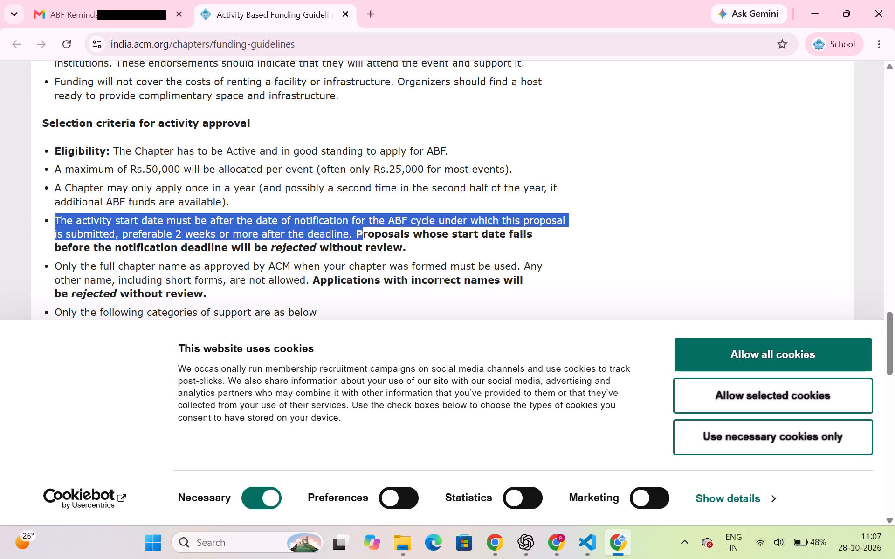
pyautogui.moveTo(363, 228); pyautogui.dragTo(501, 240)
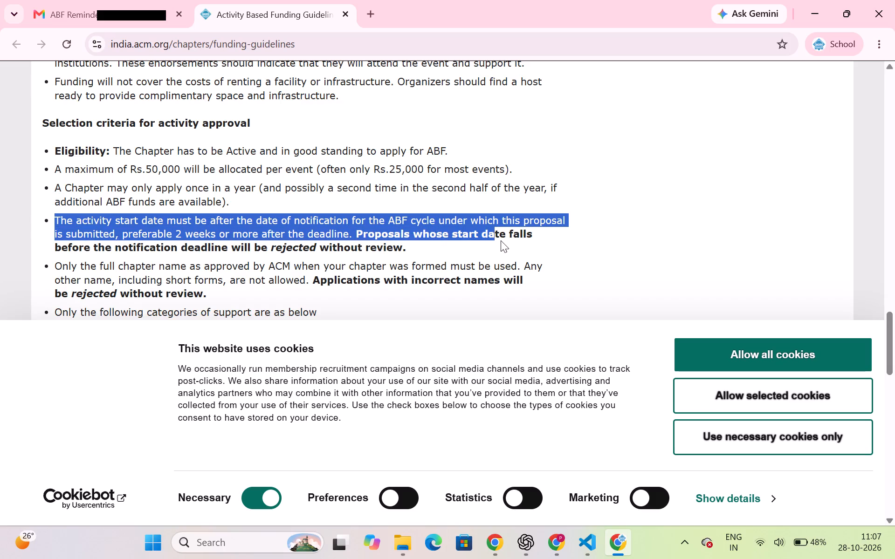
pyautogui.moveTo(501, 240); pyautogui.dragTo(532, 241)
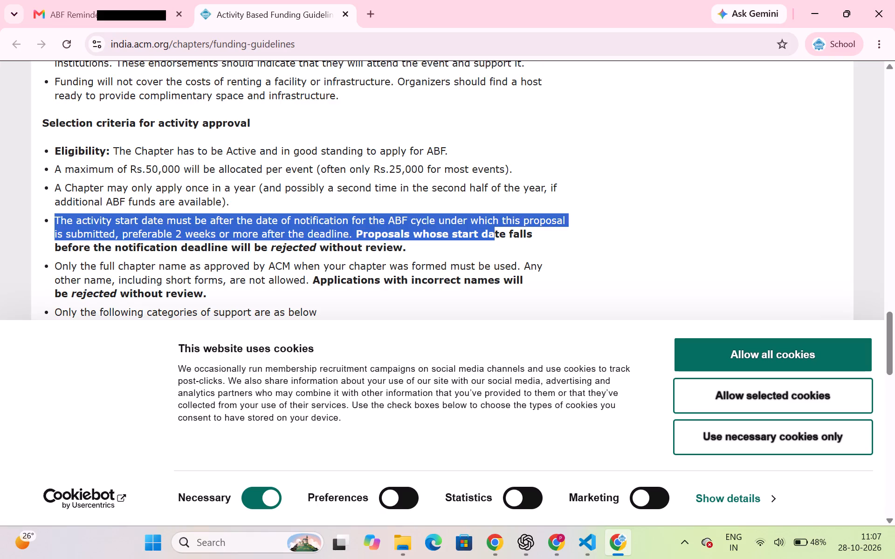
pyautogui.click(395, 230)
# Check the ABF Reminder email in Gmail for the application deadline of the next funding round.
pyautogui.click(67, 0)
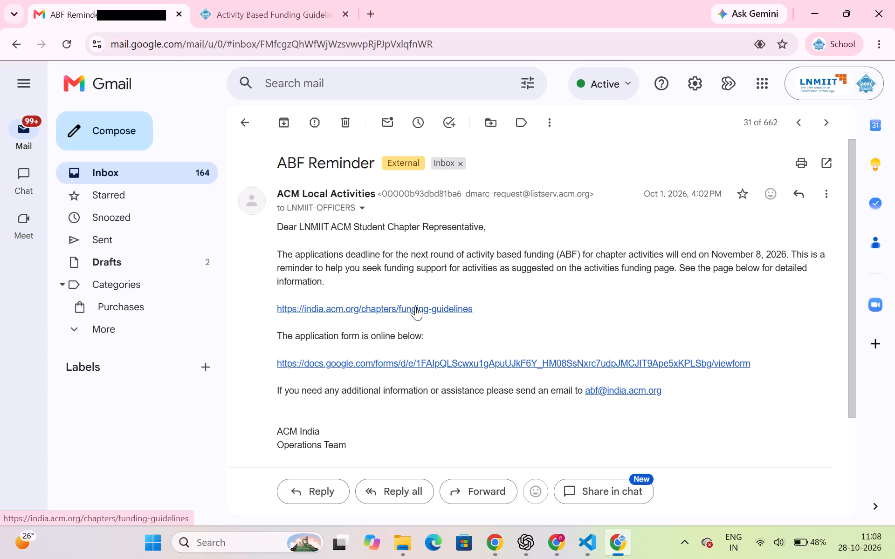
pyautogui.scroll(-1, 0, 271)
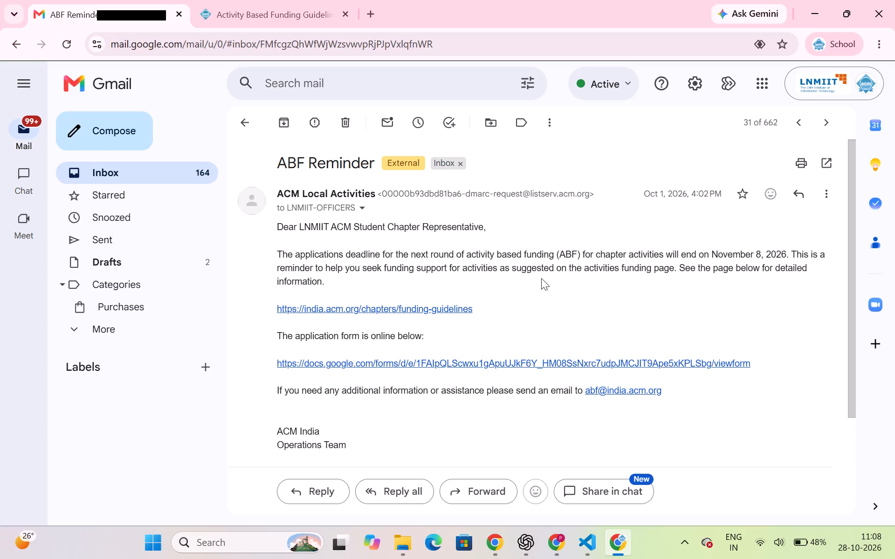
# Return to the guidelines page and read the support categories, sample activities, funding amount, proposal contents and project closure requirements.
pyautogui.click(276, 0)
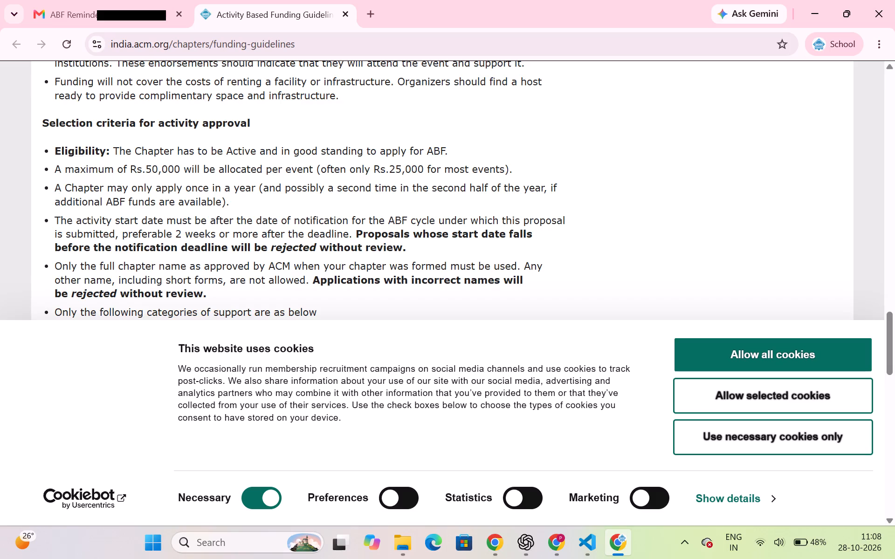
pyautogui.scroll(-1, 262, 279)
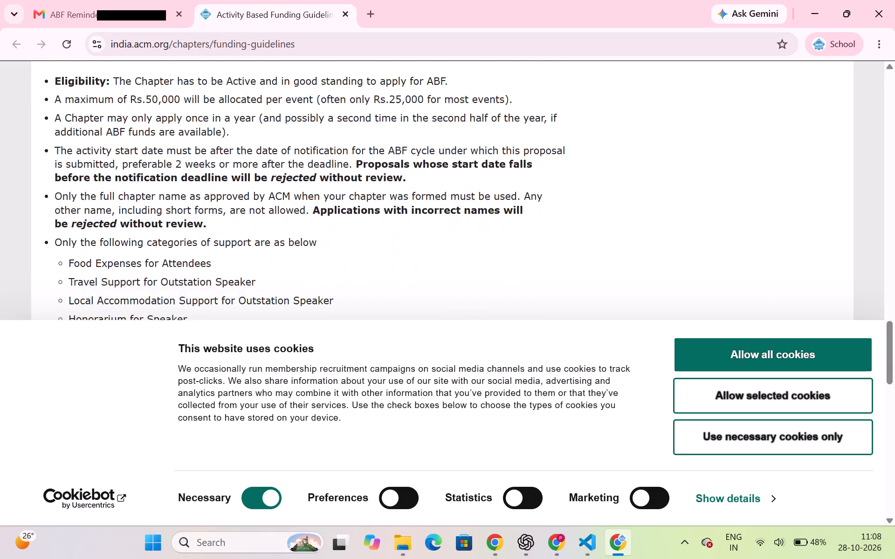
pyautogui.scroll(-1, 262, 279)
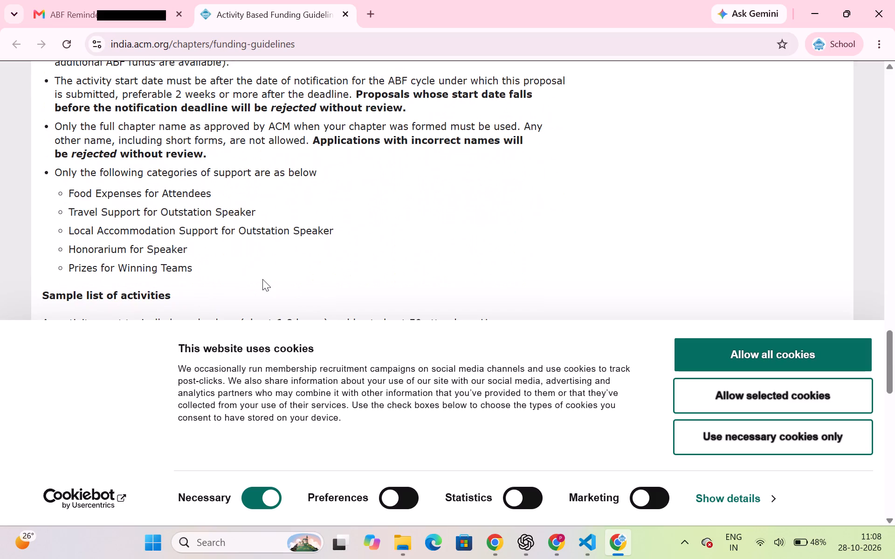
pyautogui.scroll(-1, 262, 279)
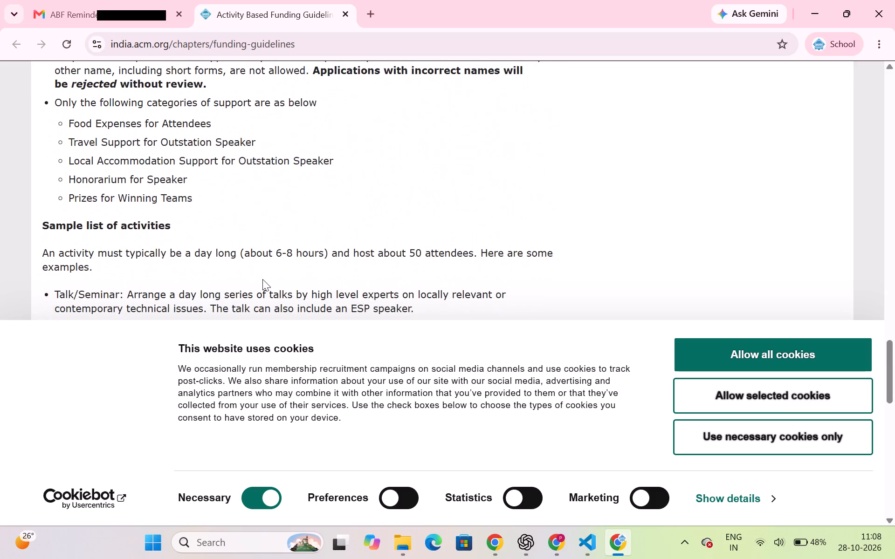
pyautogui.scroll(-1, 133, 240)
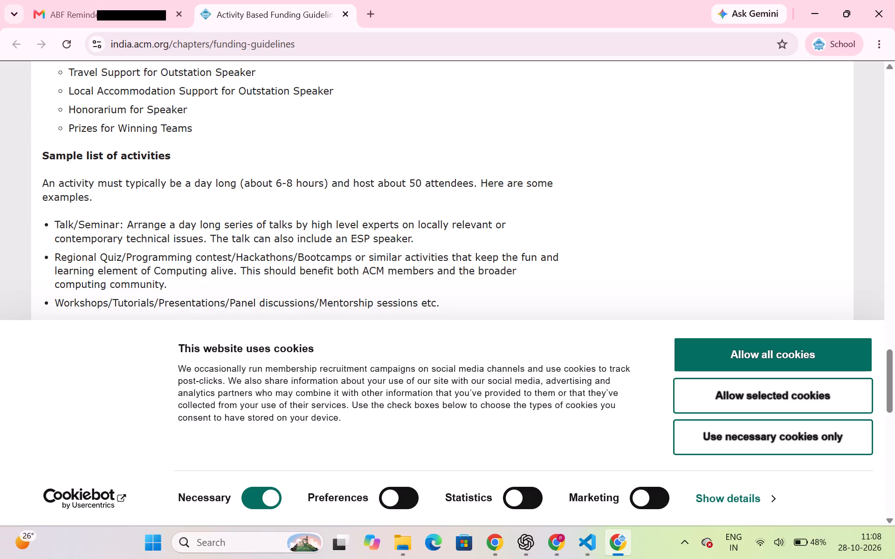
pyautogui.scroll(-1, 314, 285)
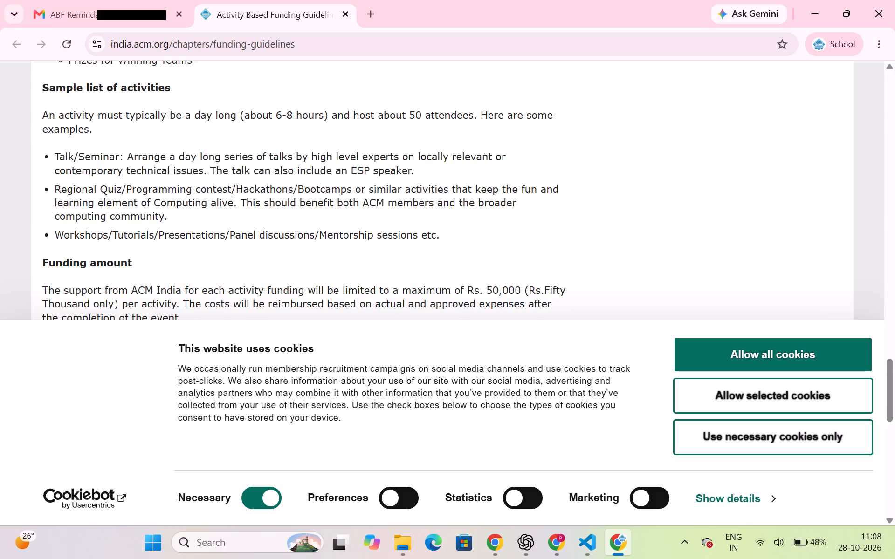
pyautogui.scroll(-1, 314, 285)
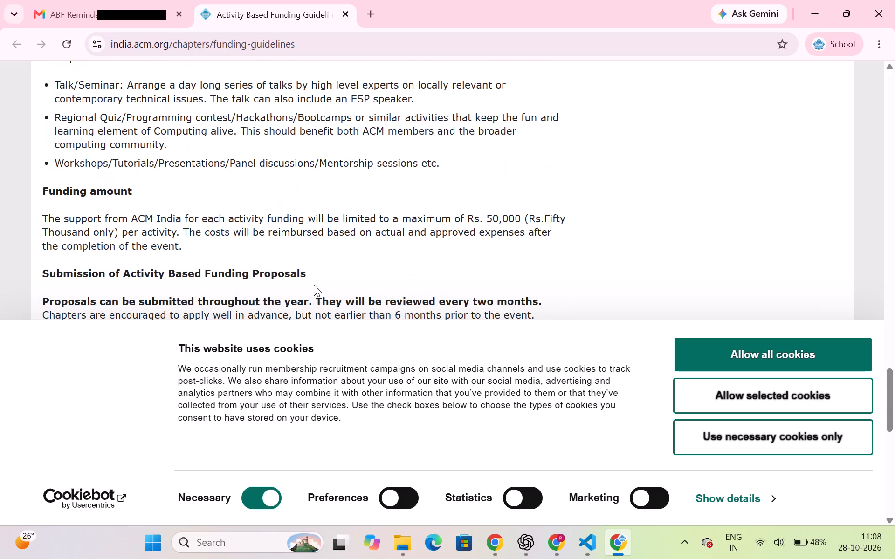
pyautogui.scroll(-2, 314, 285)
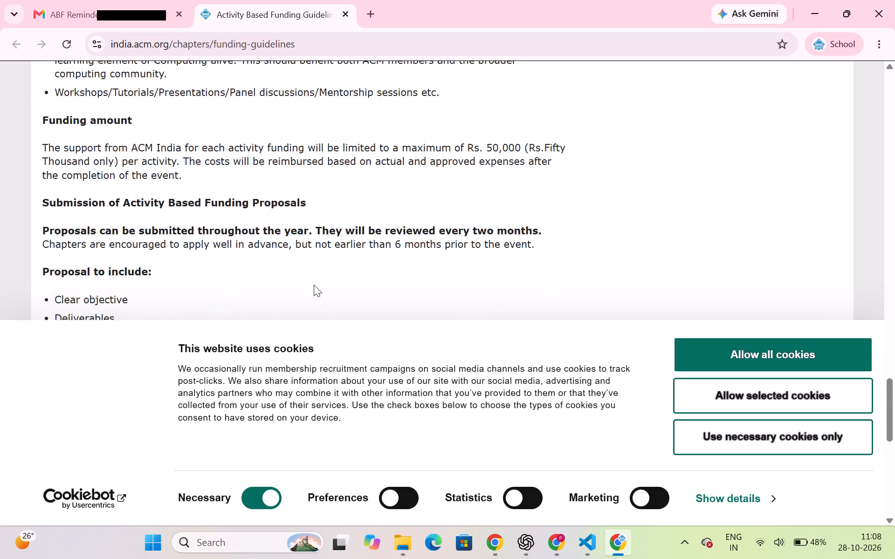
pyautogui.scroll(-4, 314, 285)
pyautogui.scroll(2, 314, 285)
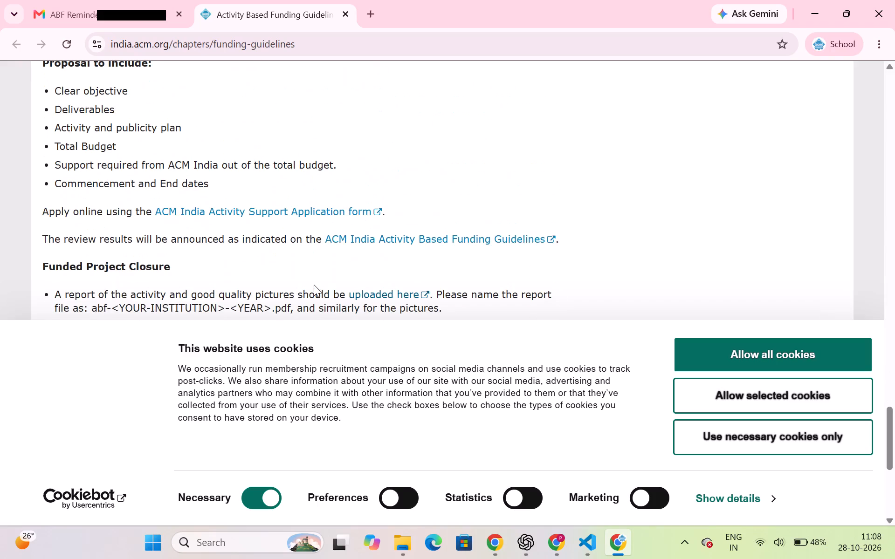
# Open the ACM India Activity Support Application form from the guidelines and look over it, briefly rechecking the guidelines page.
pyautogui.click(246, 211)
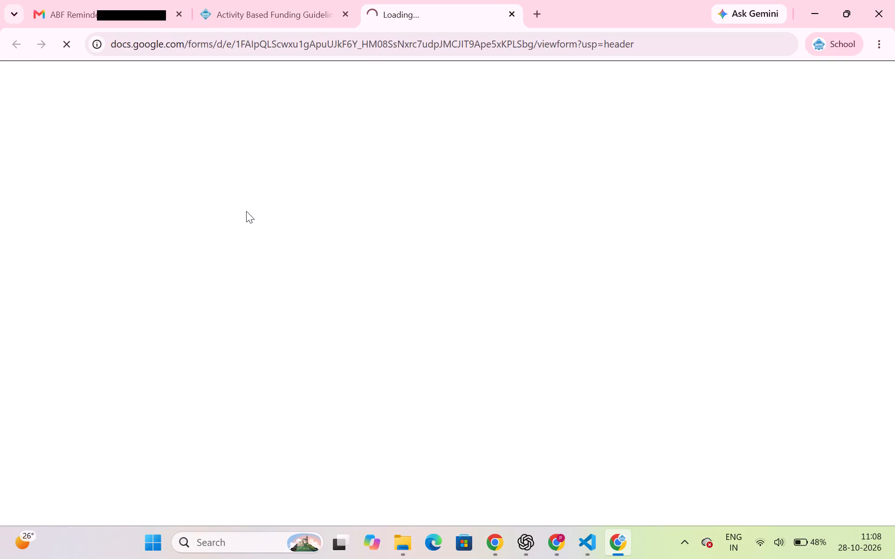
pyautogui.scroll(-13, 246, 211)
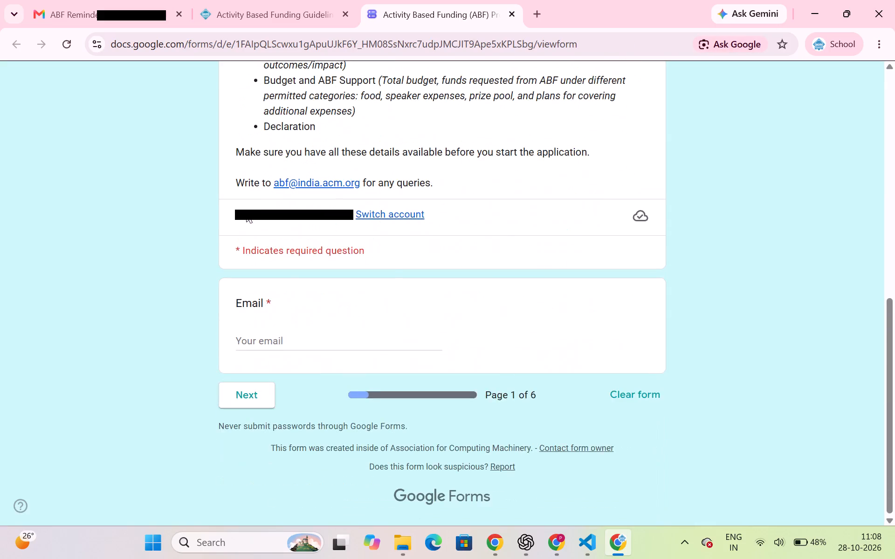
pyautogui.scroll(9, 246, 211)
pyautogui.click(247, 24)
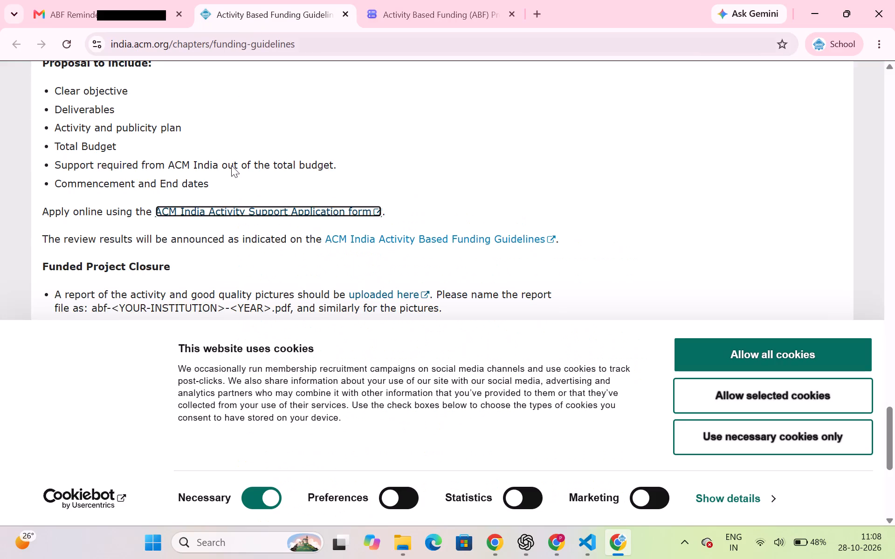
pyautogui.scroll(-1, 247, 324)
pyautogui.click(384, 4)
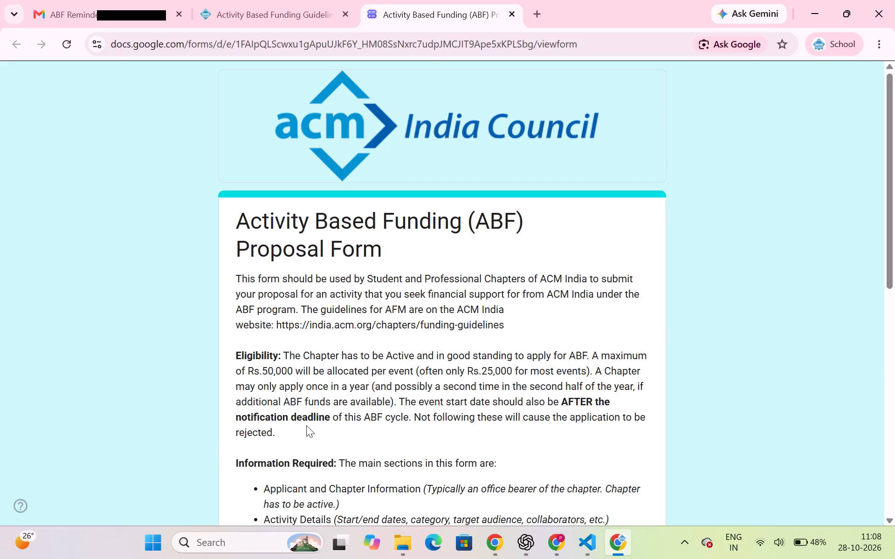
# Read the eligibility and required information in the ABF Proposal Form, and close the form.
pyautogui.scroll(-2, 306, 425)
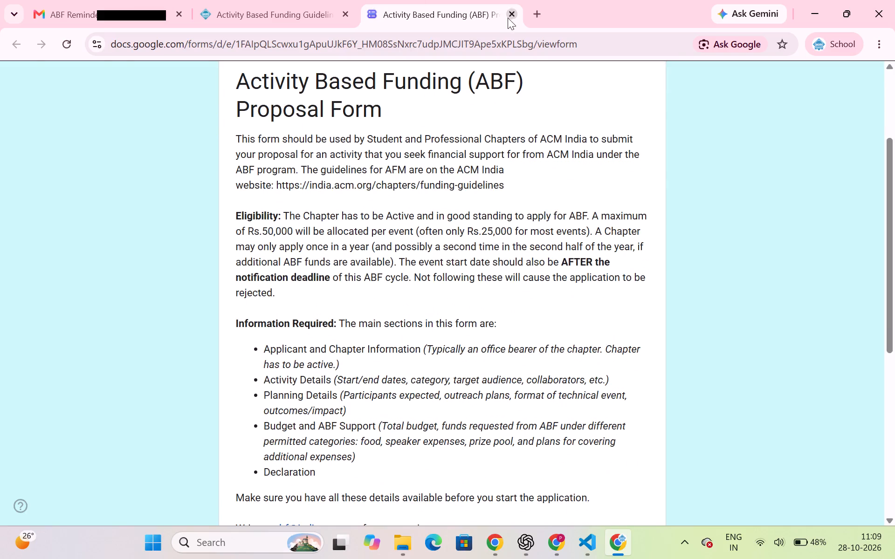
pyautogui.click(510, 18)
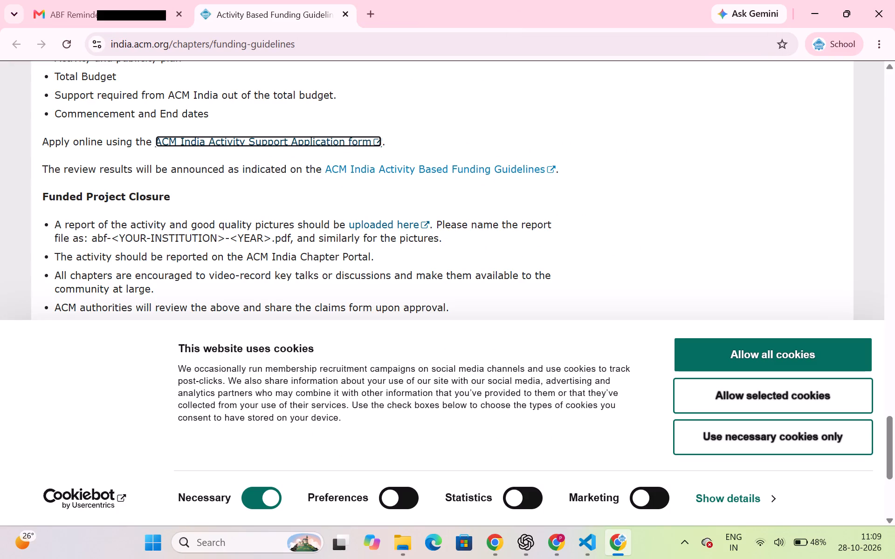
# Review the rest of the funded project closure requirements on the guidelines page, and skim back over the selection criteria to the page's beginning.
pyautogui.scroll(-6, 316, 232)
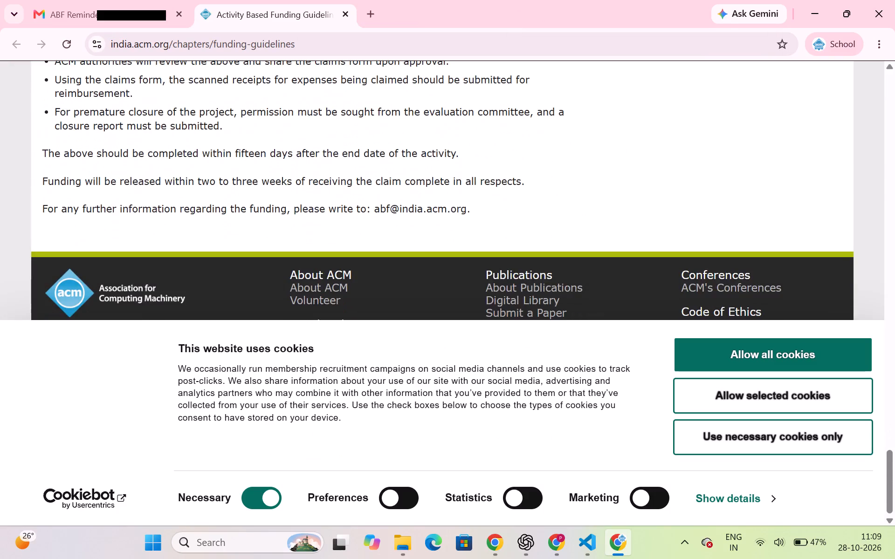
pyautogui.scroll(14, 316, 232)
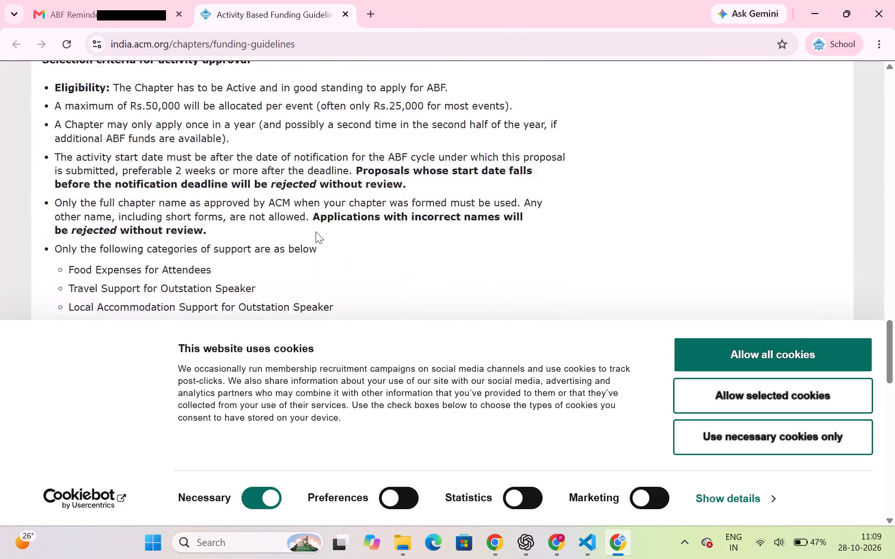
pyautogui.scroll(20, 316, 232)
pyautogui.scroll(7, 316, 232)
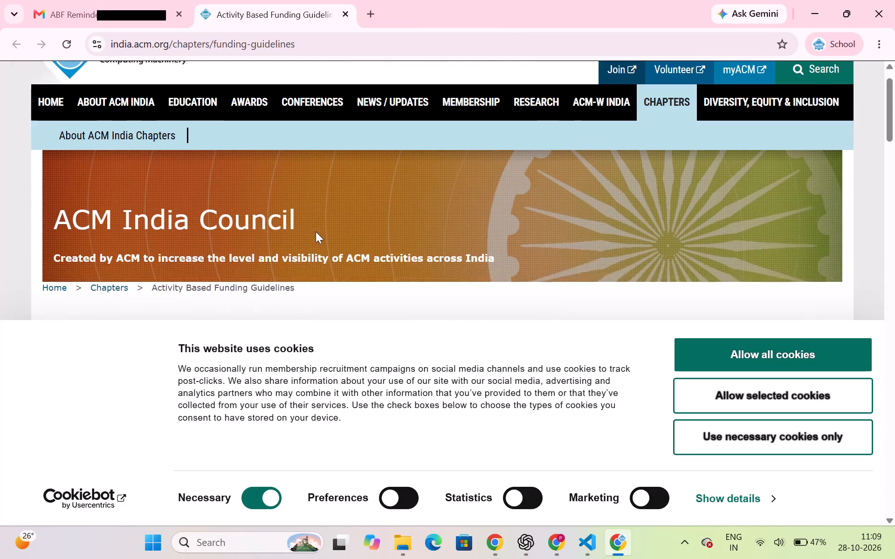